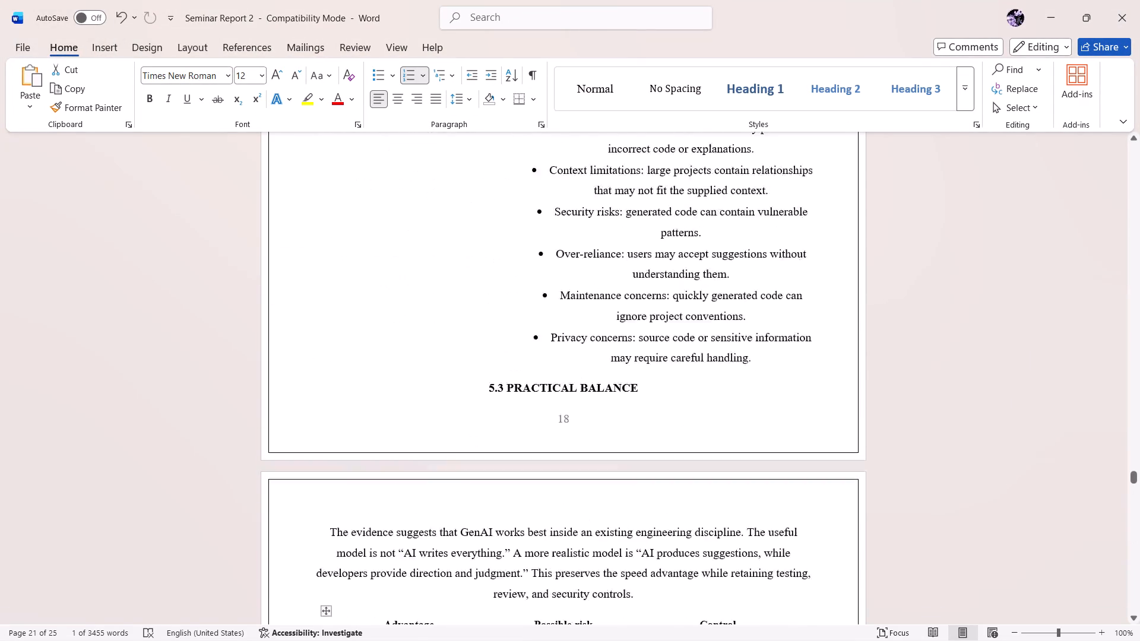
{"action": "scroll", "coordinate": [601, 440], "scroll_direction": "up", "scroll_amount": 3}
{"action": "scroll", "coordinate": [601, 440], "scroll_direction": "down", "scroll_amount": 3}
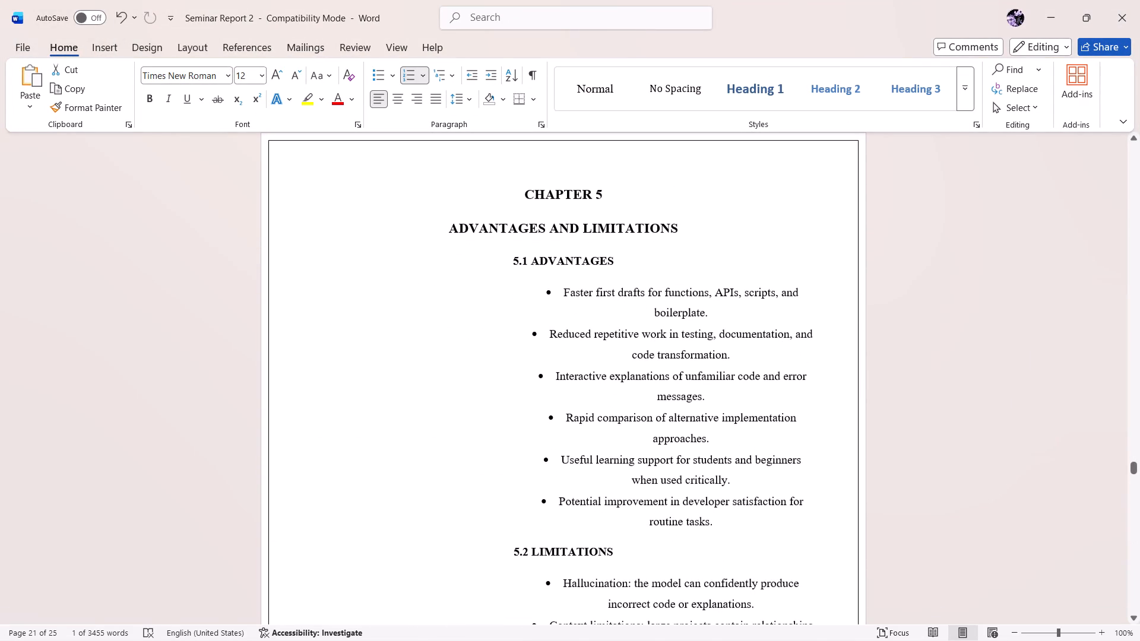
{"action": "scroll", "coordinate": [501, 293], "scroll_direction": "down", "scroll_amount": 1}
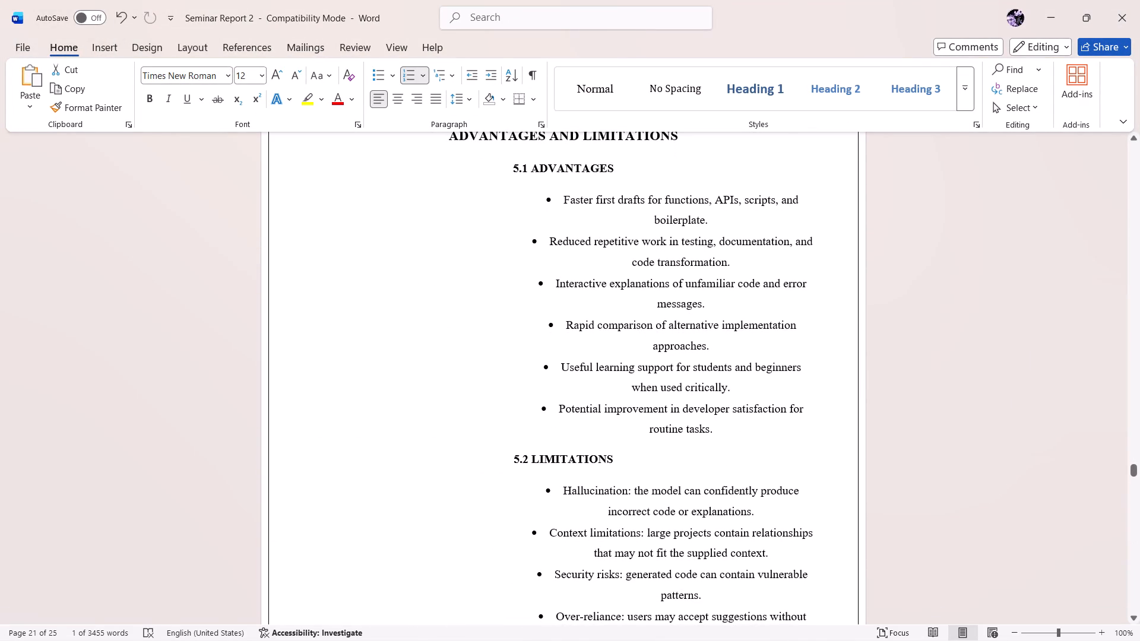
{"action": "left_click_drag", "start_coordinate": [506, 166], "coordinate": [751, 640]}
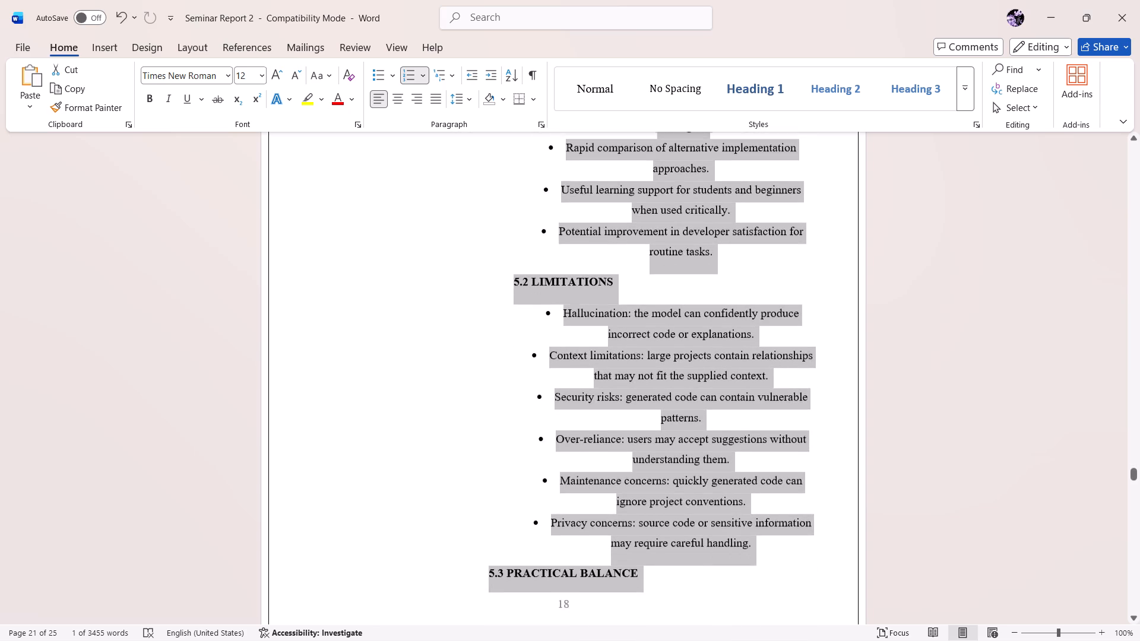
{"action": "left_click_drag", "start_coordinate": [751, 640], "coordinate": [753, 416]}
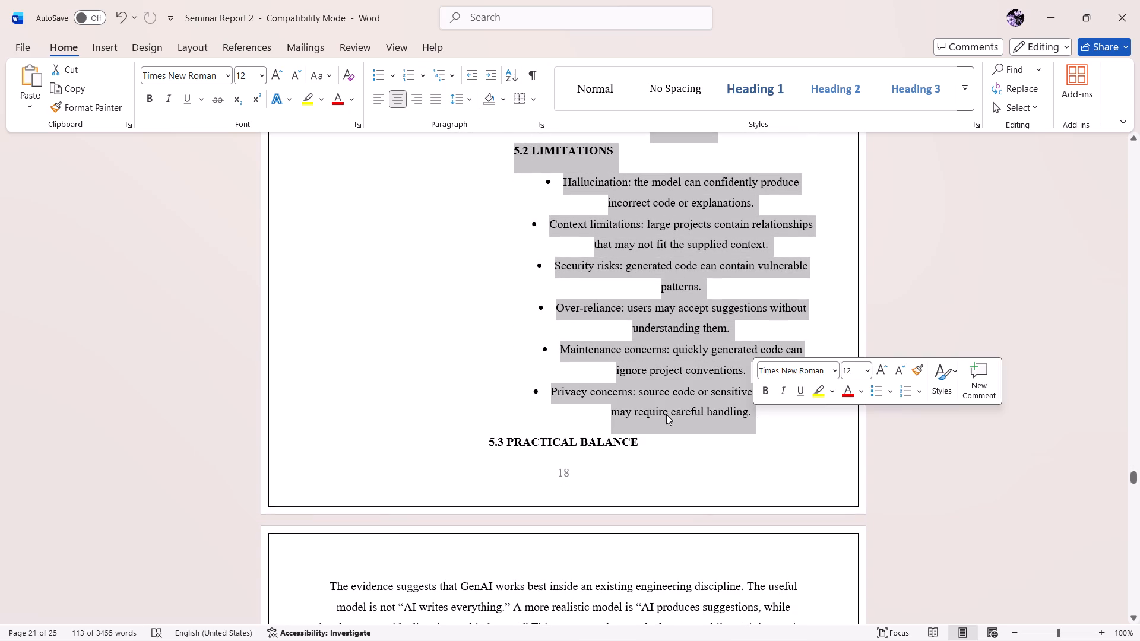
{"action": "left_click", "coordinate": [467, 78]}
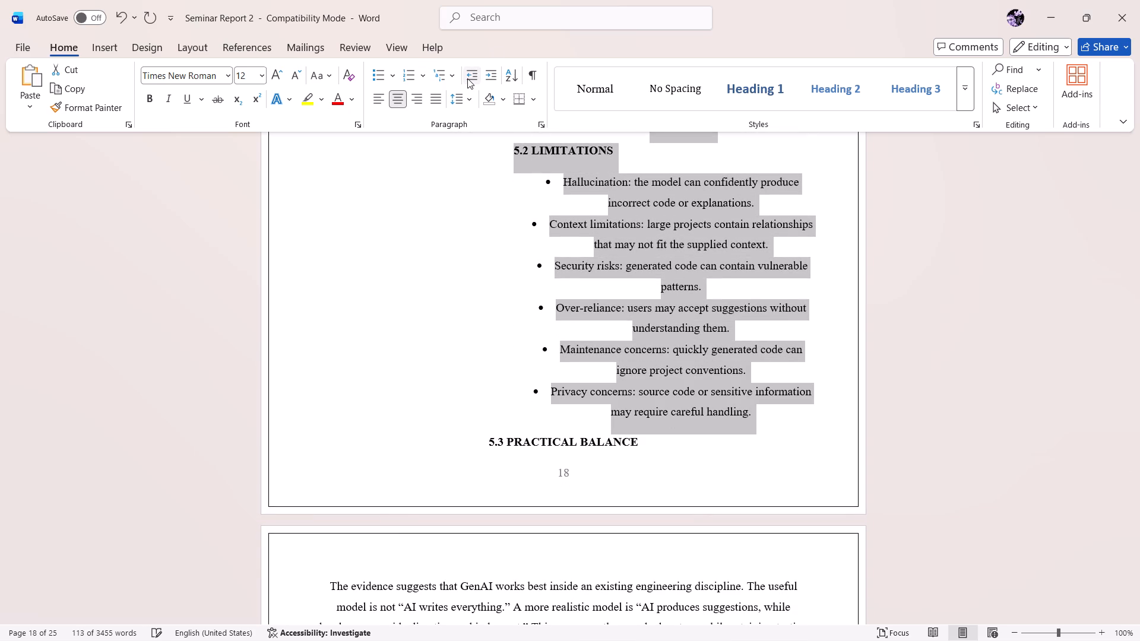
{"action": "left_click", "coordinate": [467, 78]}
{"action": "left_click", "coordinate": [369, 96]}
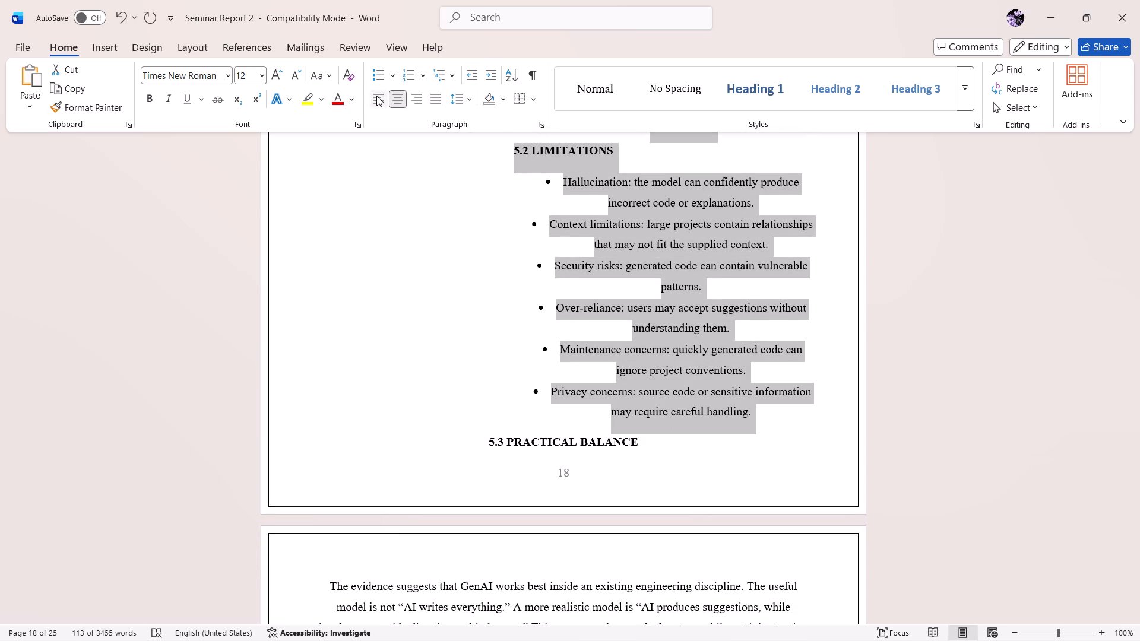
{"action": "left_click", "coordinate": [378, 94]}
{"action": "left_click", "coordinate": [423, 174]}
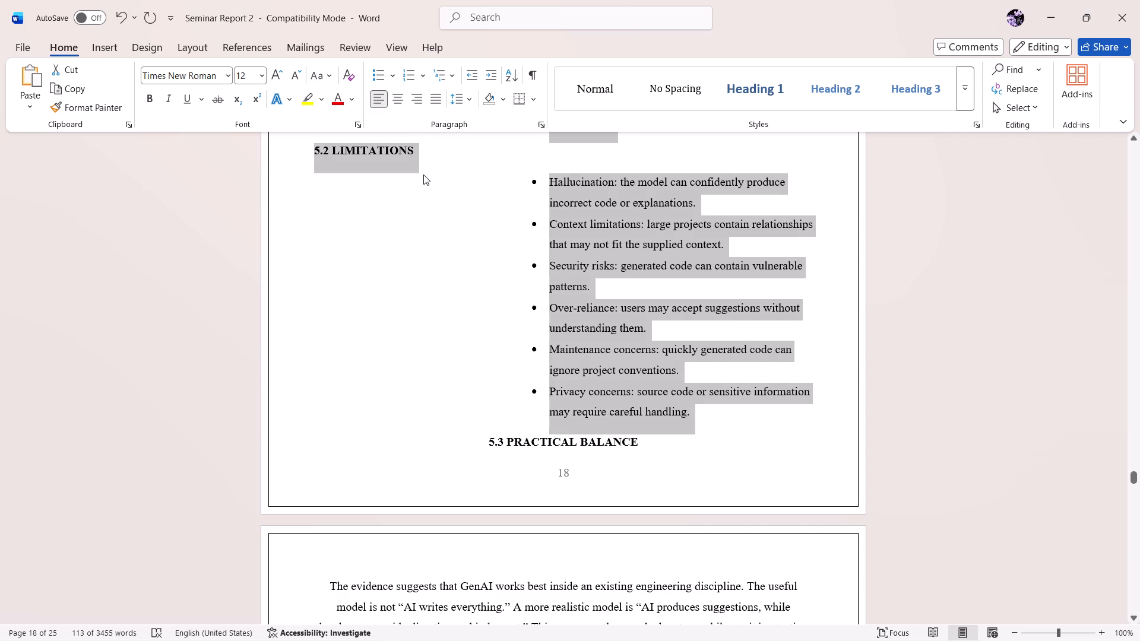
Decrease the indent of all bullets under 5.2 Limitations until they sit at the page's left margin.
{"action": "left_click_drag", "start_coordinate": [529, 183], "coordinate": [686, 348]}
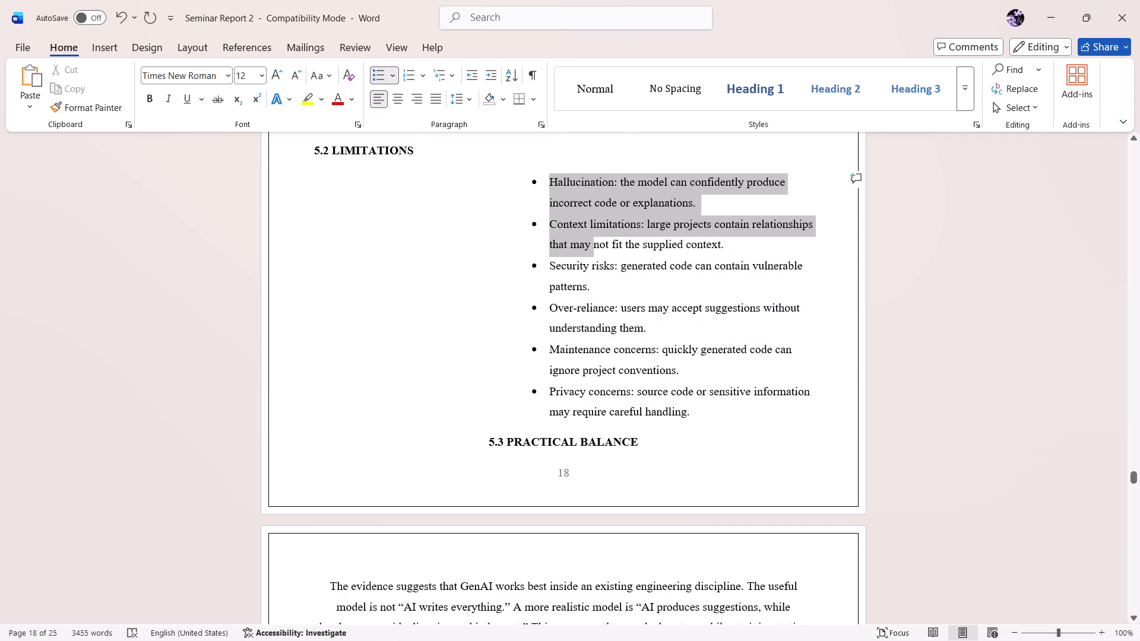
{"action": "left_click_drag", "start_coordinate": [686, 348], "coordinate": [736, 410]}
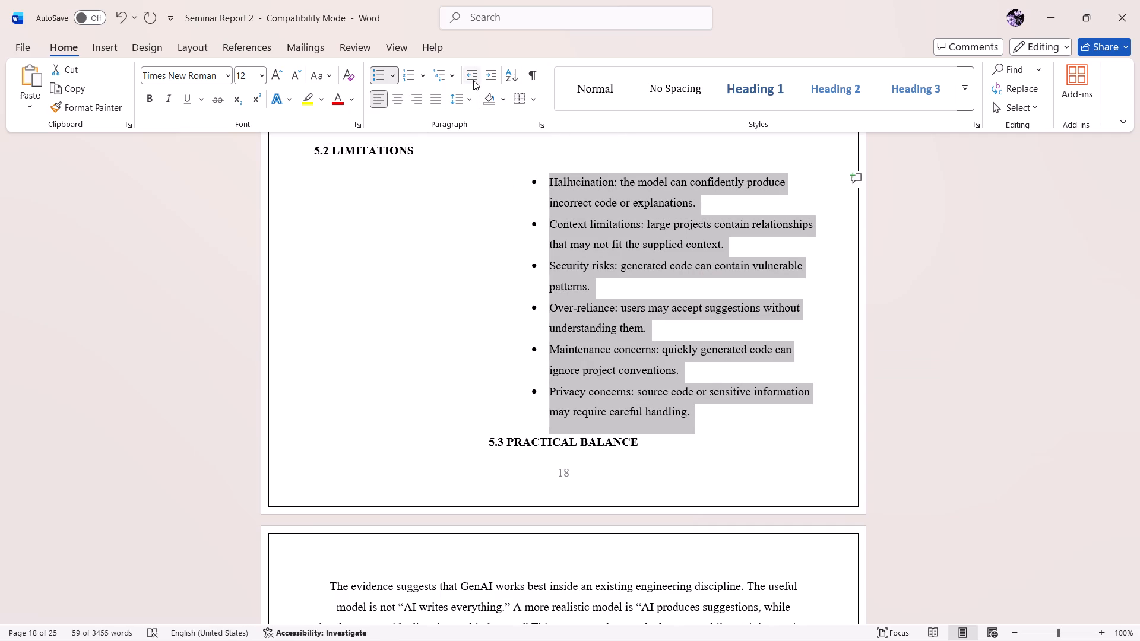
{"action": "left_click", "coordinate": [473, 80]}
{"action": "triple_click", "coordinate": [473, 80]}
{"action": "triple_click", "coordinate": [473, 80]}
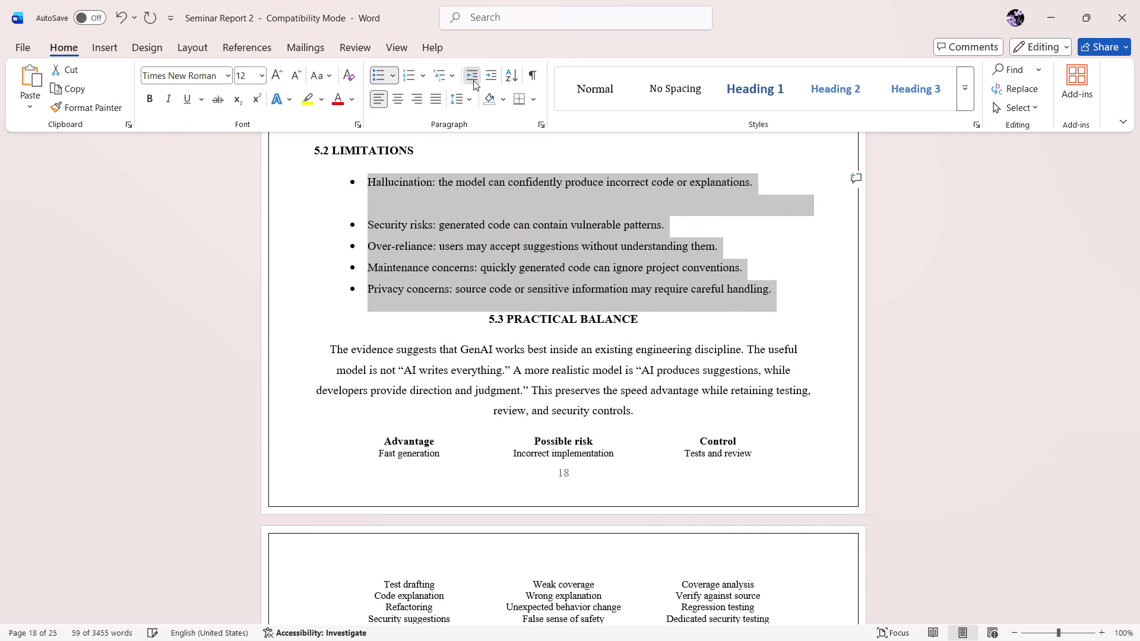
{"action": "left_click", "coordinate": [473, 80]}
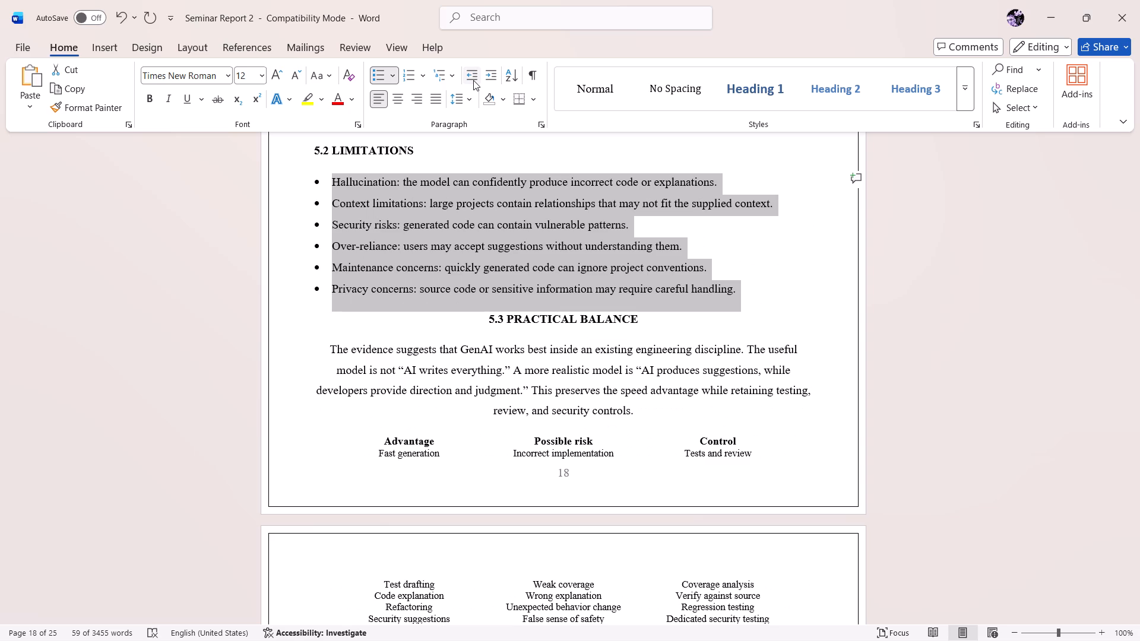
{"action": "left_click", "coordinate": [473, 80]}
Decrease the indent of all bullets under 5.1 Advantages until they line up with the left margin.
{"action": "scroll", "coordinate": [444, 188], "scroll_direction": "up", "scroll_amount": 5}
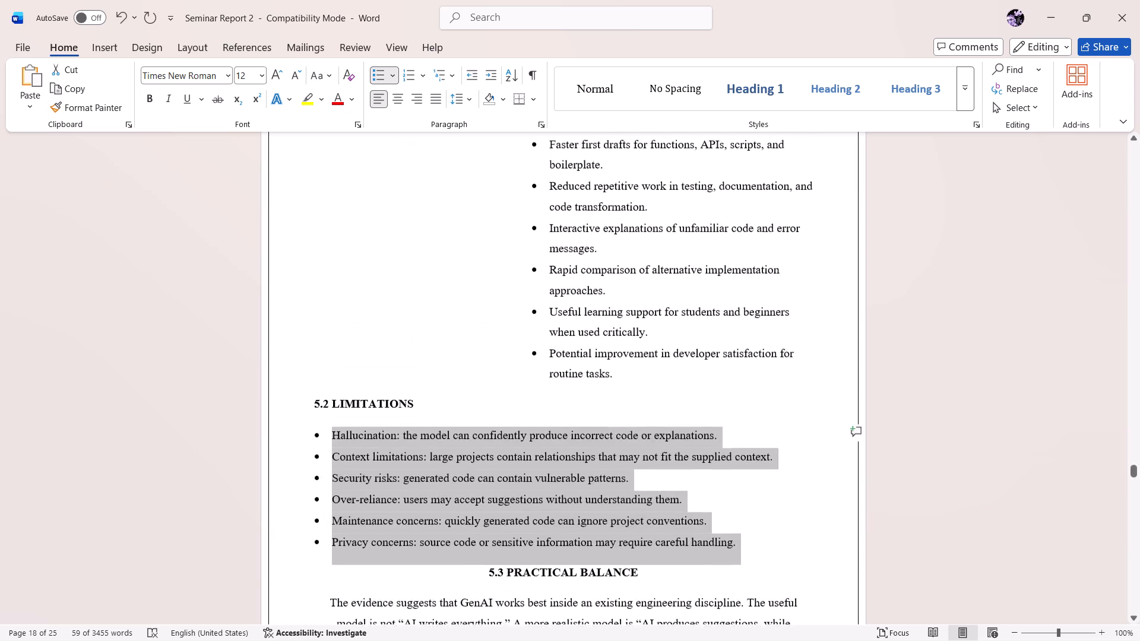
{"action": "scroll", "coordinate": [444, 188], "scroll_direction": "up", "scroll_amount": 4}
{"action": "scroll", "coordinate": [475, 429], "scroll_direction": "down", "scroll_amount": 3}
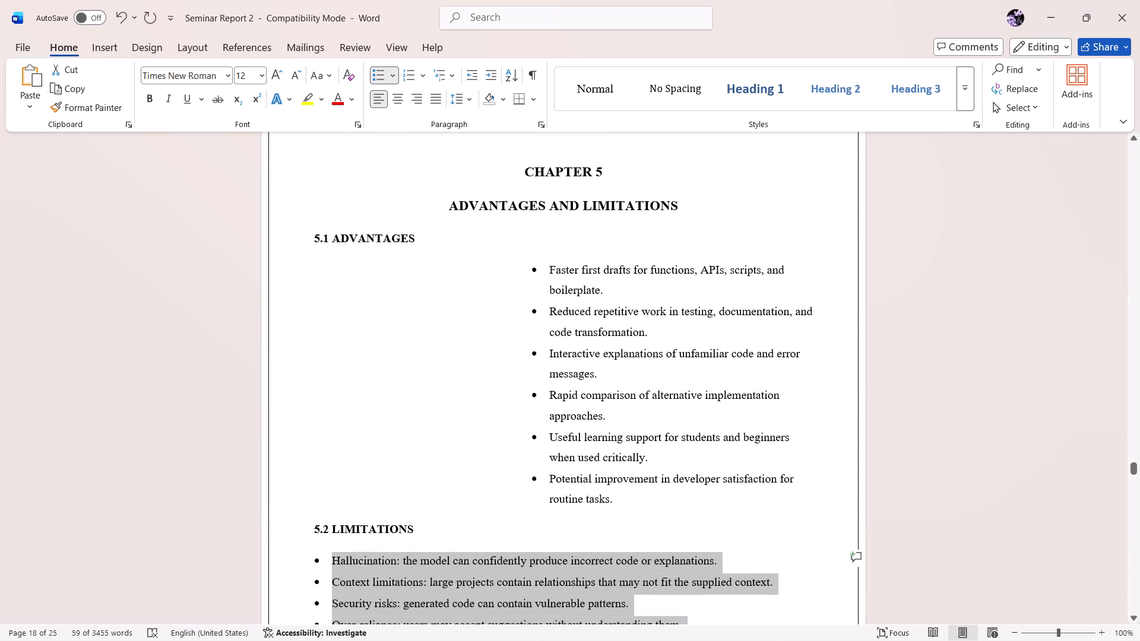
{"action": "left_click_drag", "start_coordinate": [524, 267], "coordinate": [652, 494]}
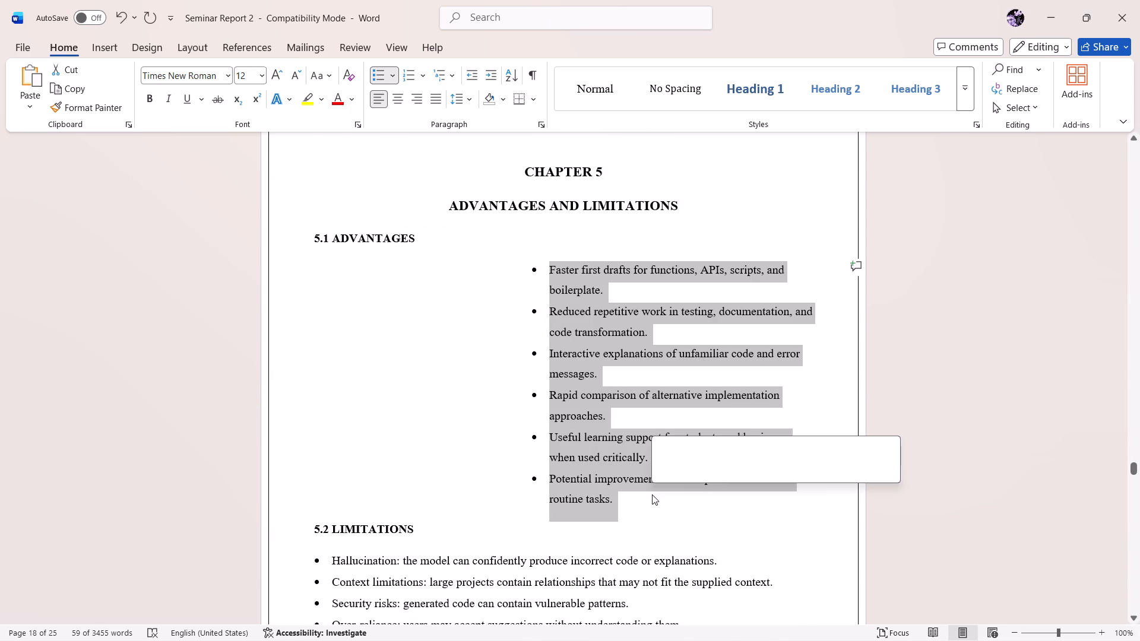
{"action": "left_click", "coordinate": [467, 73]}
{"action": "triple_click", "coordinate": [467, 73]}
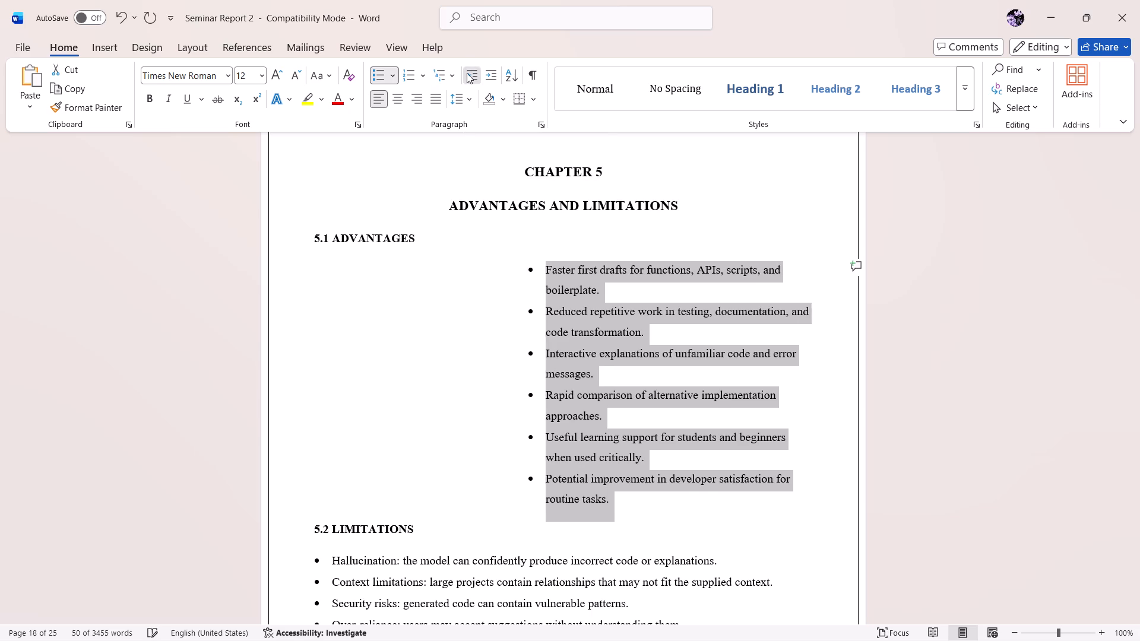
{"action": "triple_click", "coordinate": [467, 73]}
{"action": "left_click", "coordinate": [467, 73]}
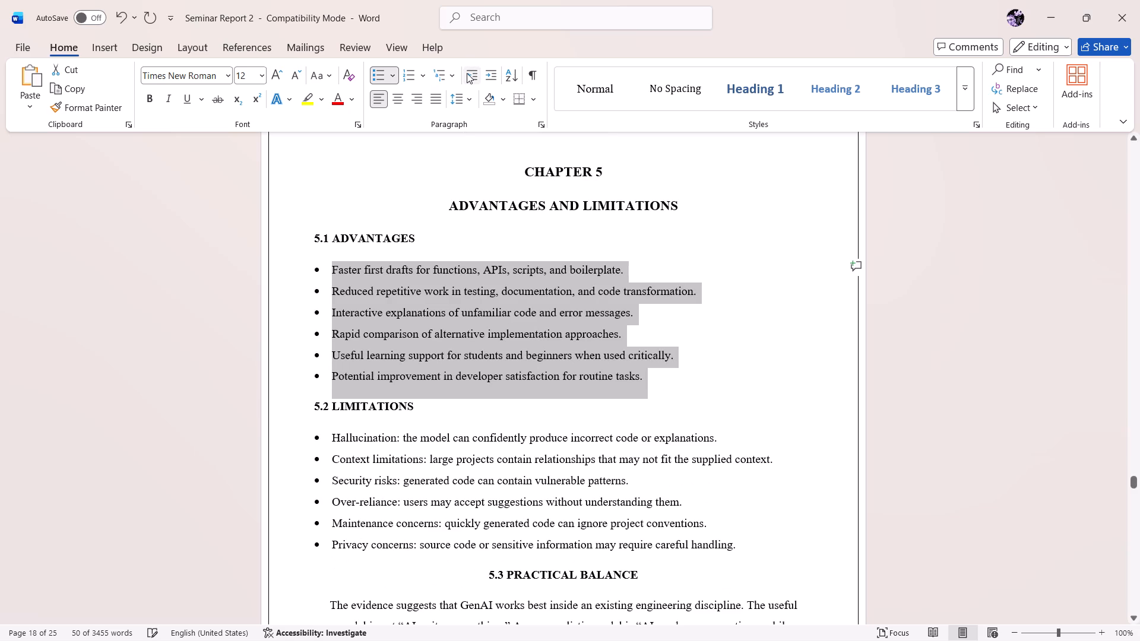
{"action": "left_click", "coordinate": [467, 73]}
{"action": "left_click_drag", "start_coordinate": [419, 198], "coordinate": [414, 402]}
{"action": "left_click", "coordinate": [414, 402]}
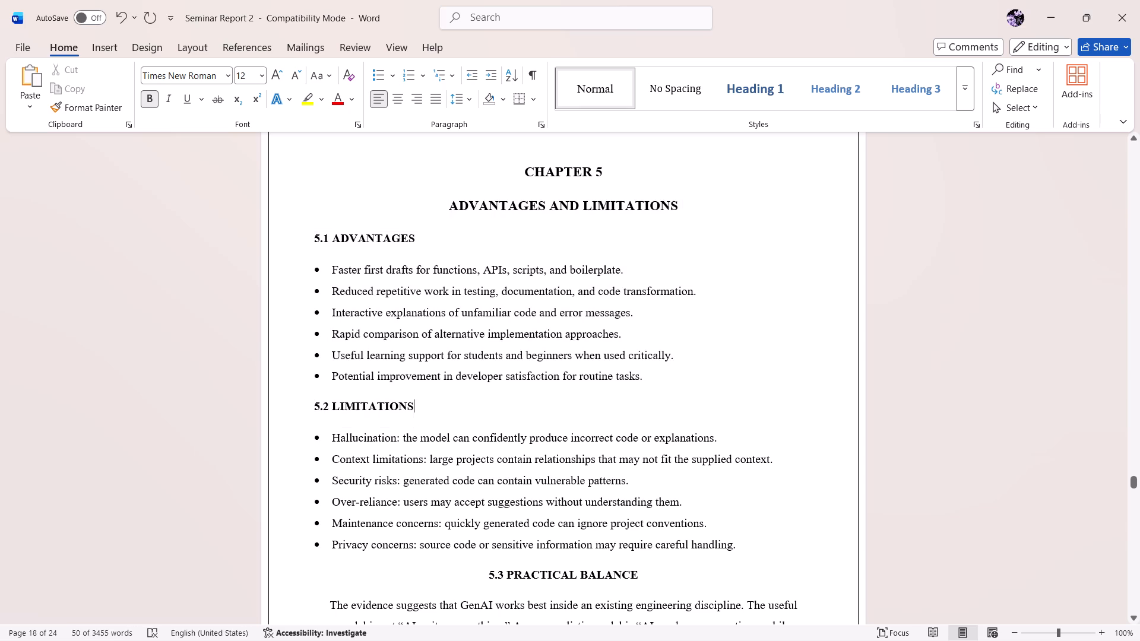
Centre the 5.1 Advantages and 5.2 Limitations headings, leaving their bullet lists left-aligned.
{"action": "left_click_drag", "start_coordinate": [318, 238], "coordinate": [370, 246]}
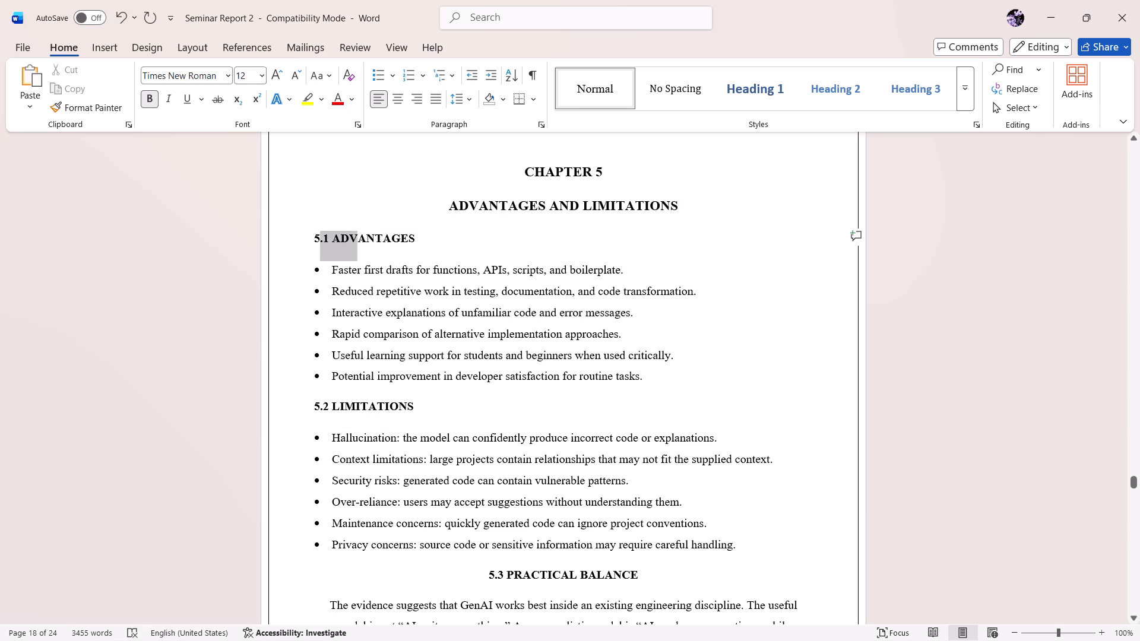
{"action": "left_click_drag", "start_coordinate": [370, 246], "coordinate": [400, 245]}
{"action": "left_click", "coordinate": [350, 189]}
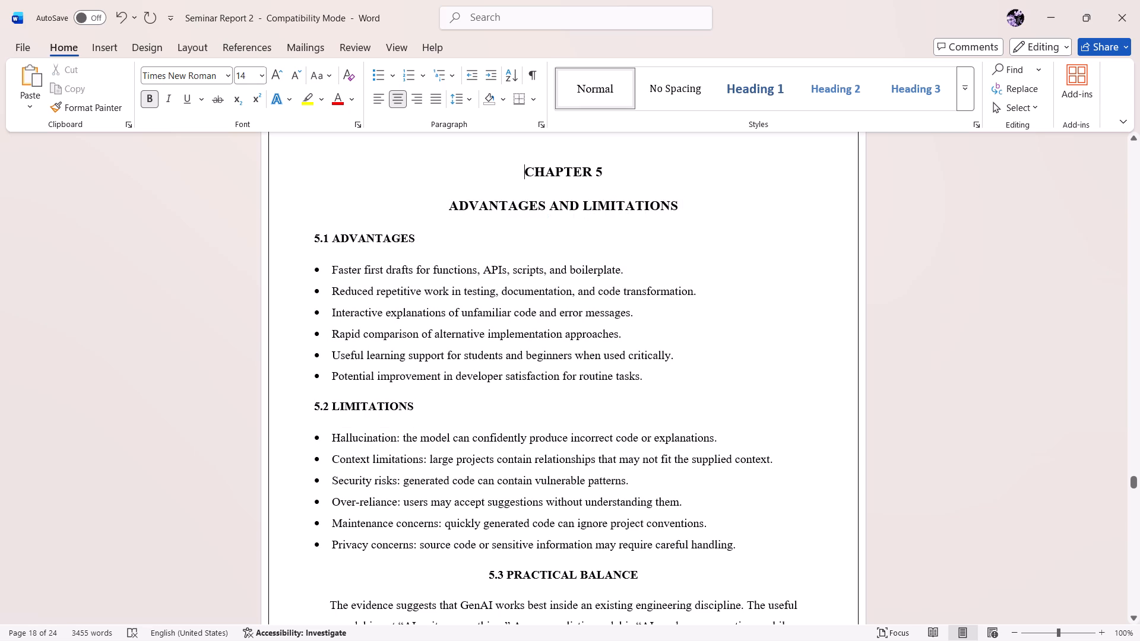
{"action": "left_click_drag", "start_coordinate": [315, 237], "coordinate": [406, 250]}
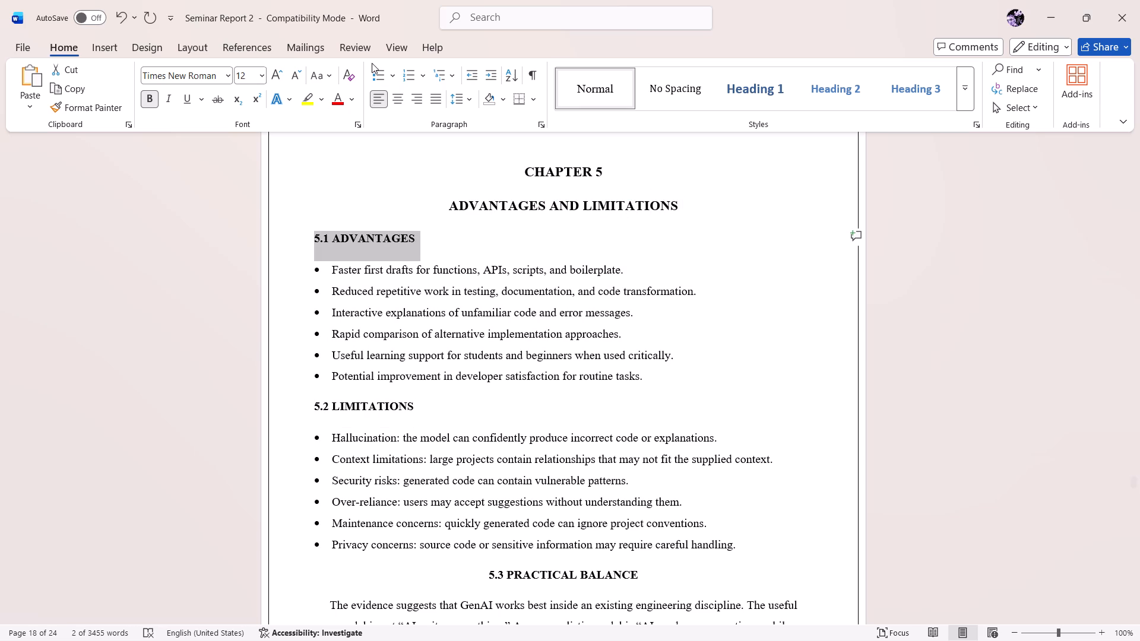
{"action": "left_click", "coordinate": [395, 91]}
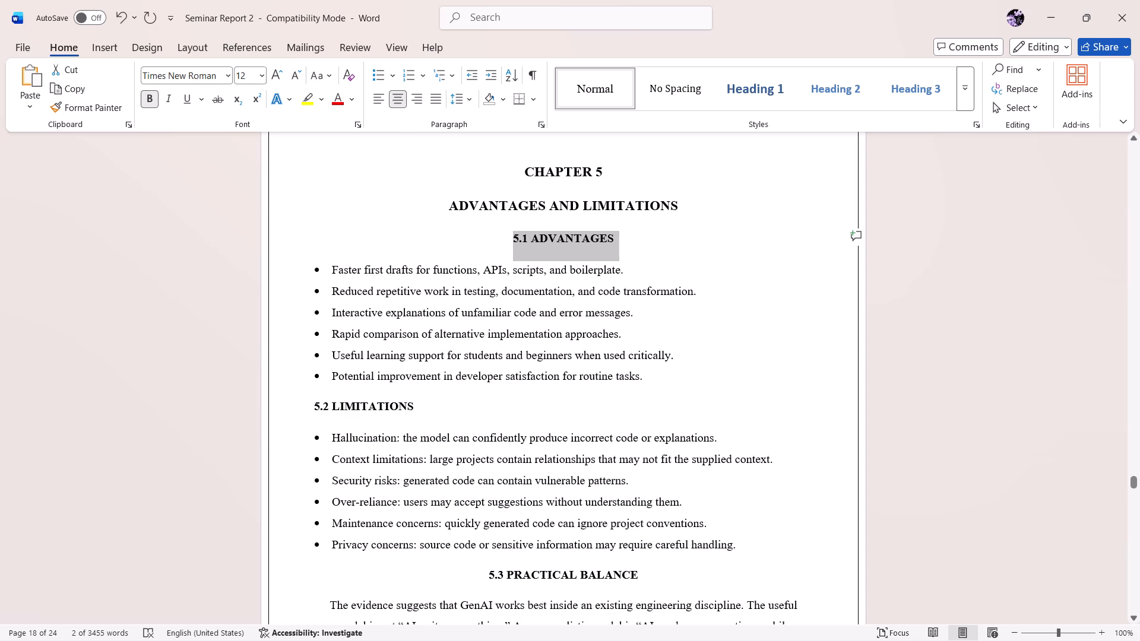
{"action": "left_click_drag", "start_coordinate": [311, 405], "coordinate": [414, 402]}
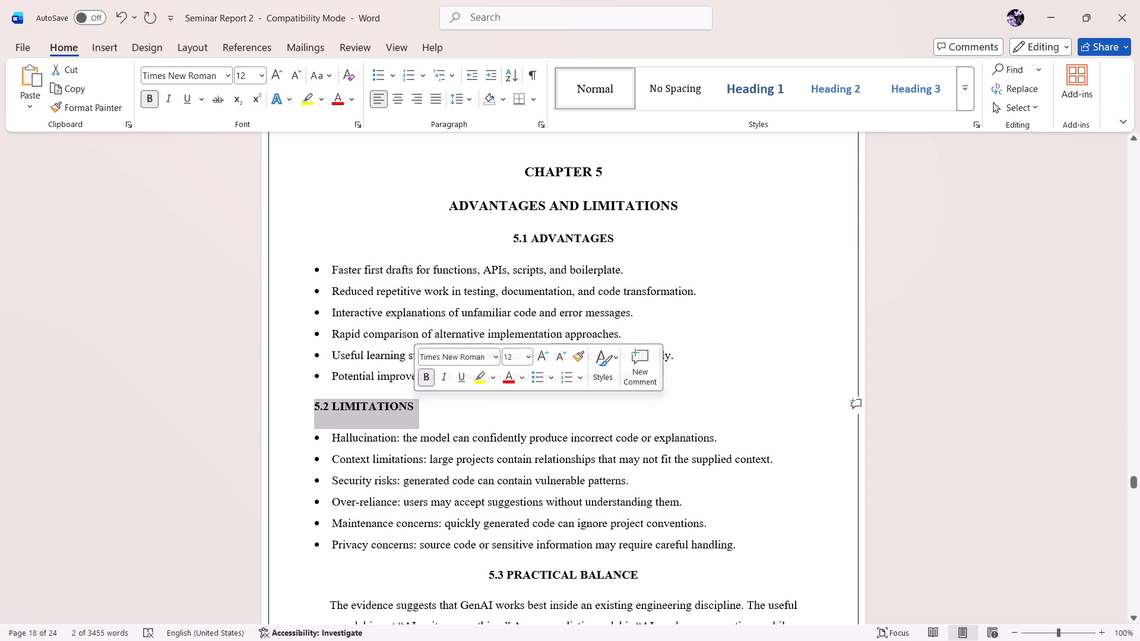
{"action": "left_click", "coordinate": [398, 102]}
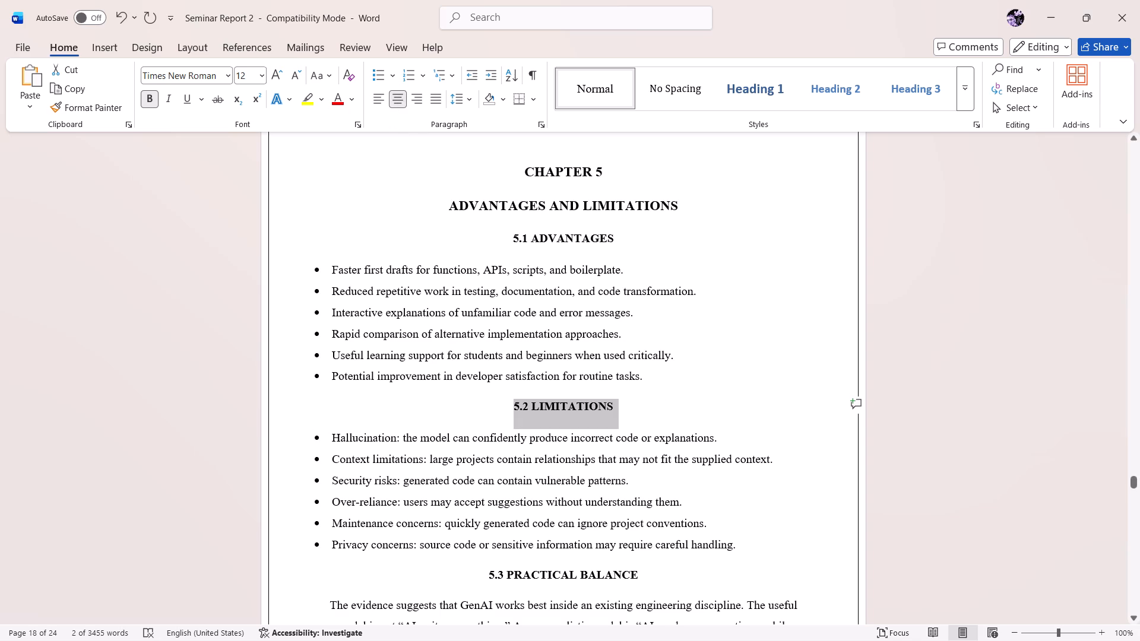
{"action": "left_click", "coordinate": [378, 222]}
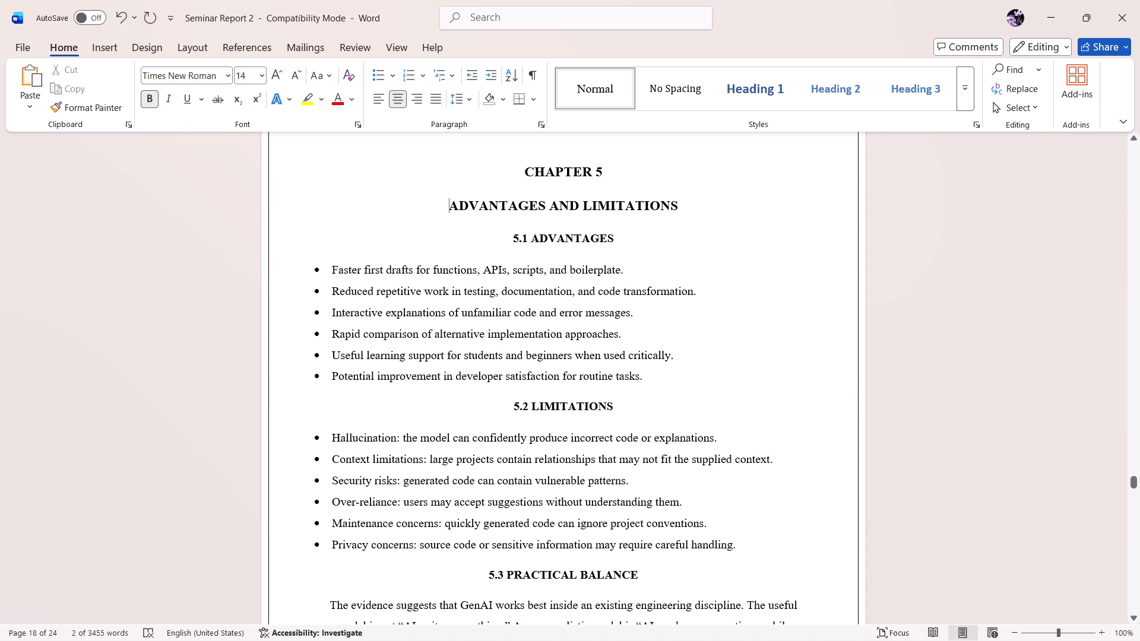
Review the layout of the pages around Chapter 5, from the start of Chapter 6 back to Chapter 4.
{"action": "scroll", "coordinate": [401, 325], "scroll_direction": "down", "scroll_amount": 3}
{"action": "scroll", "coordinate": [629, 325], "scroll_direction": "down", "scroll_amount": 3}
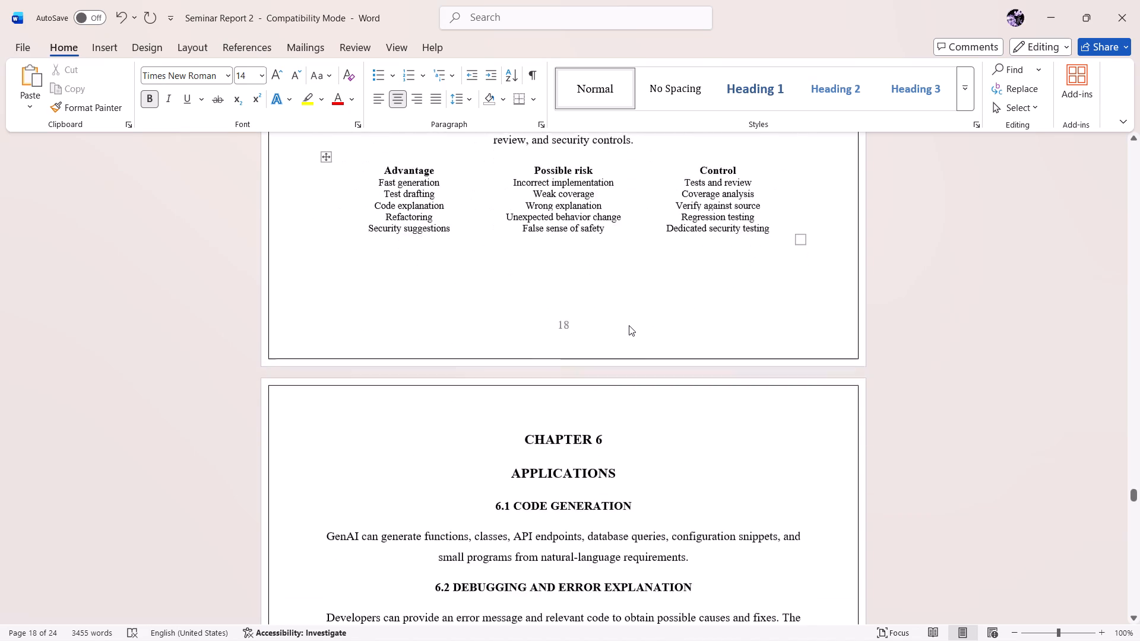
{"action": "scroll", "coordinate": [629, 325], "scroll_direction": "up", "scroll_amount": 6}
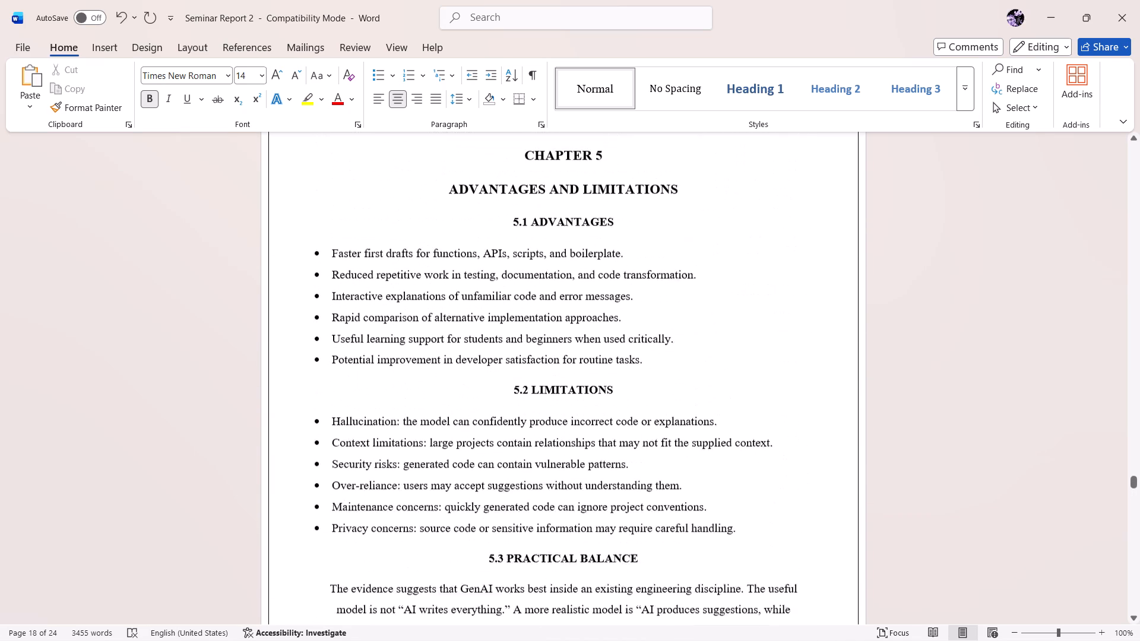
{"action": "scroll", "coordinate": [629, 325], "scroll_direction": "up", "scroll_amount": 12}
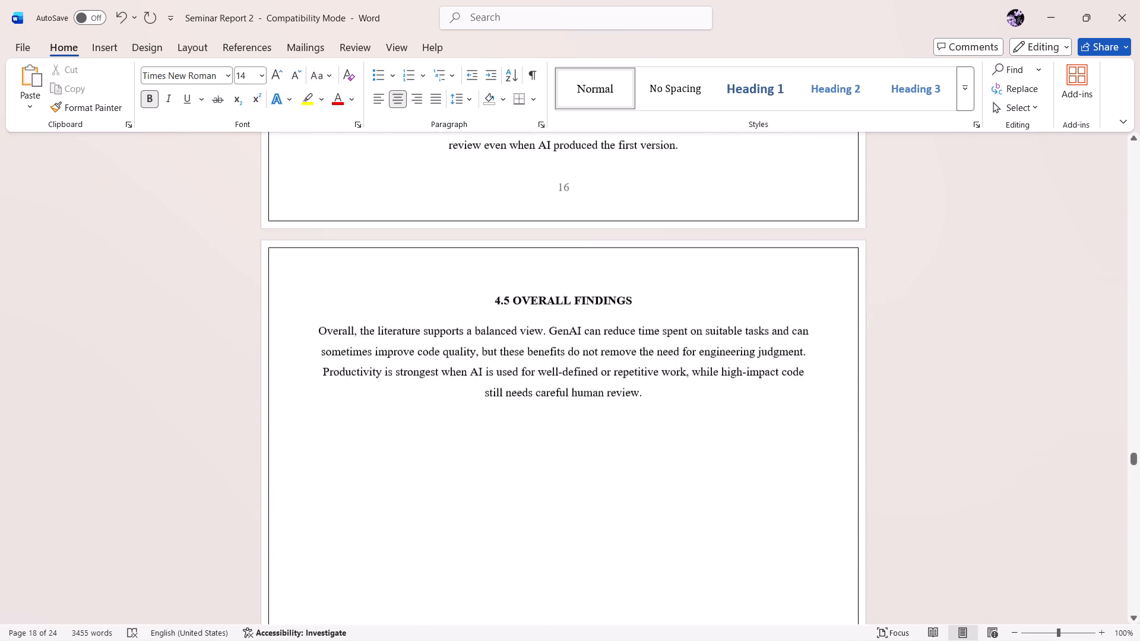
{"action": "scroll", "coordinate": [629, 325], "scroll_direction": "up", "scroll_amount": 12}
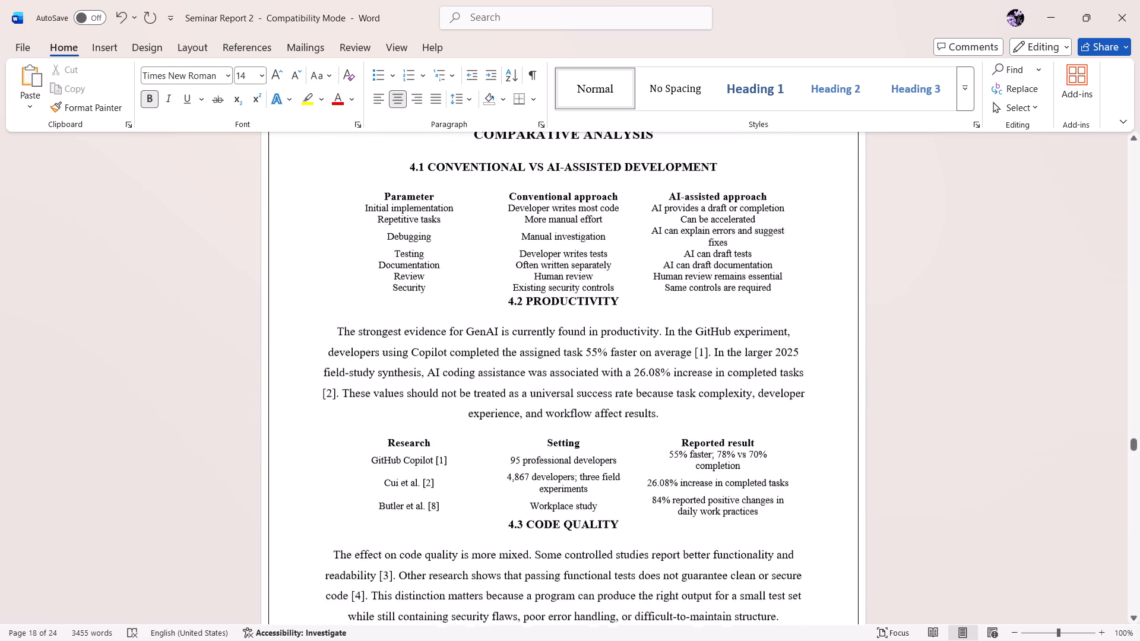
{"action": "scroll", "coordinate": [629, 325], "scroll_direction": "up", "scroll_amount": 5}
{"action": "scroll", "coordinate": [629, 325], "scroll_direction": "down", "scroll_amount": 5}
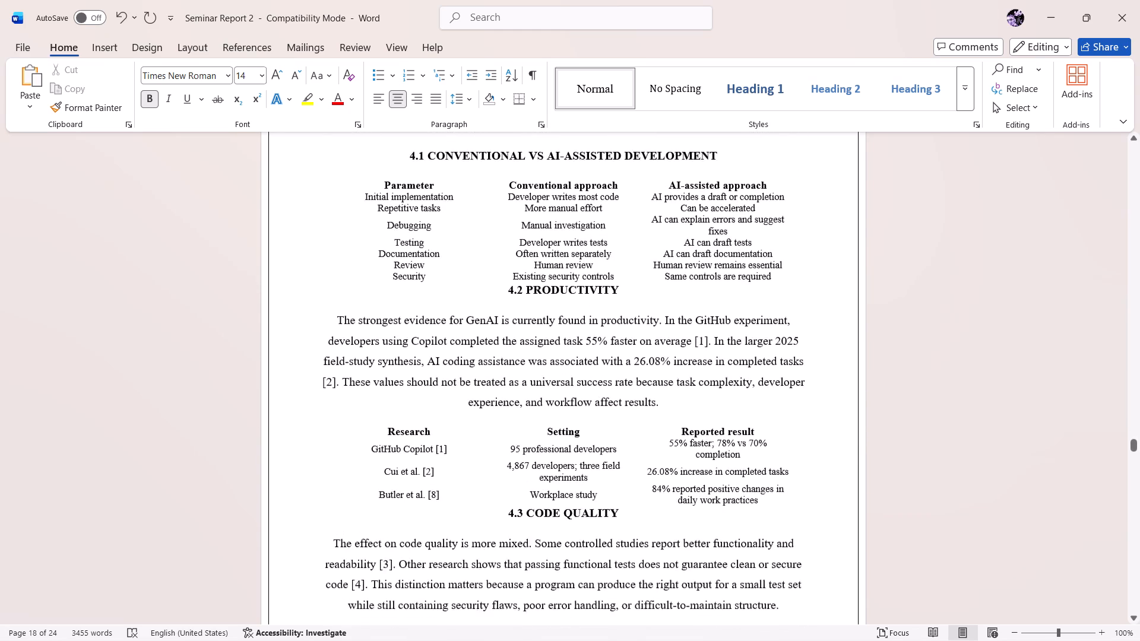
{"action": "scroll", "coordinate": [629, 325], "scroll_direction": "up", "scroll_amount": 2}
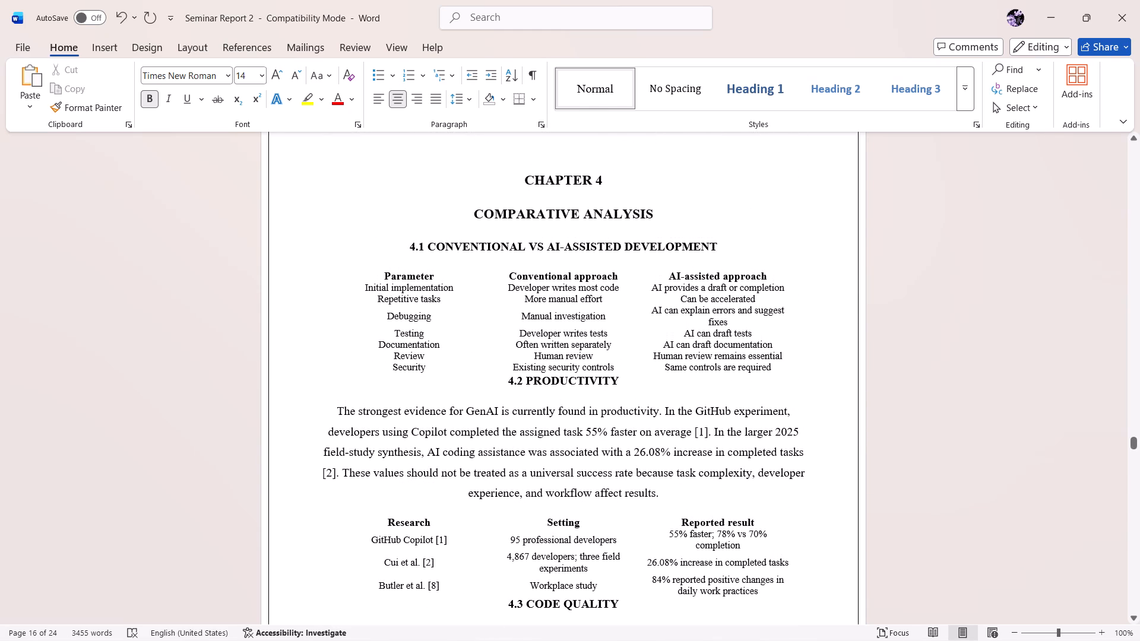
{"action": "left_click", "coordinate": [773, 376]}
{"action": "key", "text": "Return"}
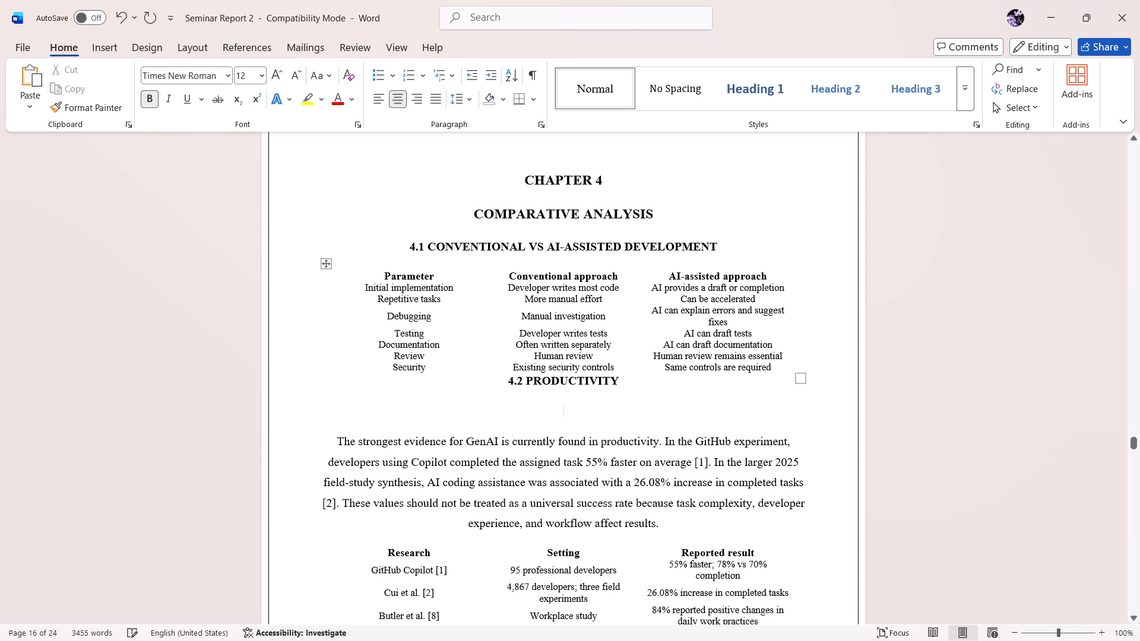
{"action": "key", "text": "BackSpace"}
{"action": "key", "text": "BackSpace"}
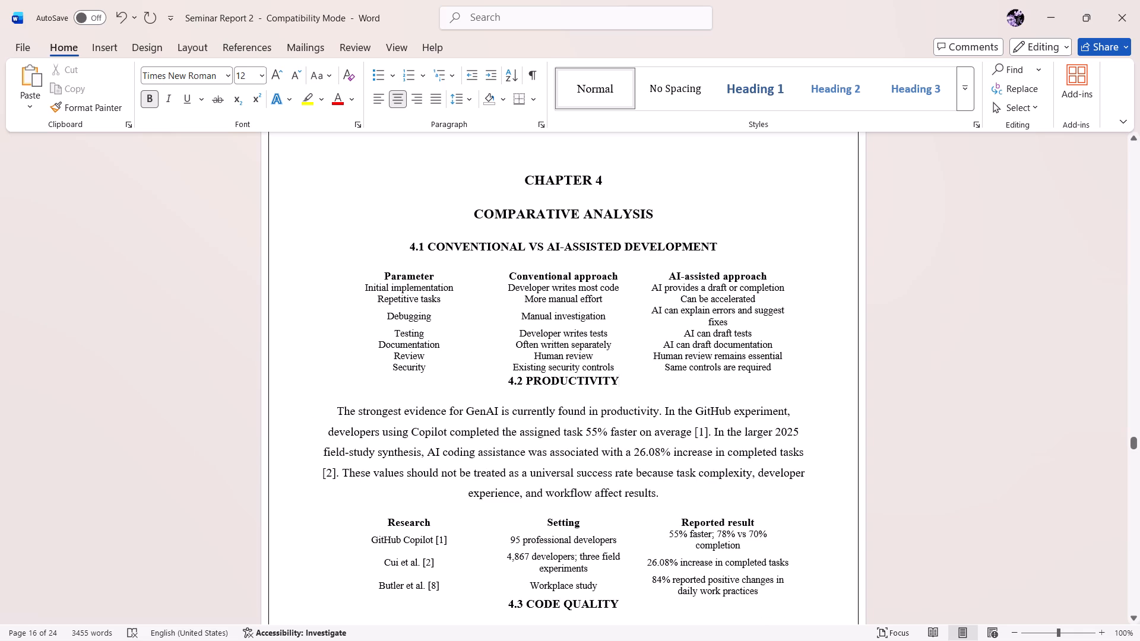
Insert a blank line between the 4.1 comparison table and the 4.2 Productivity heading.
{"action": "left_click", "coordinate": [499, 377]}
{"action": "key", "text": "Return"}
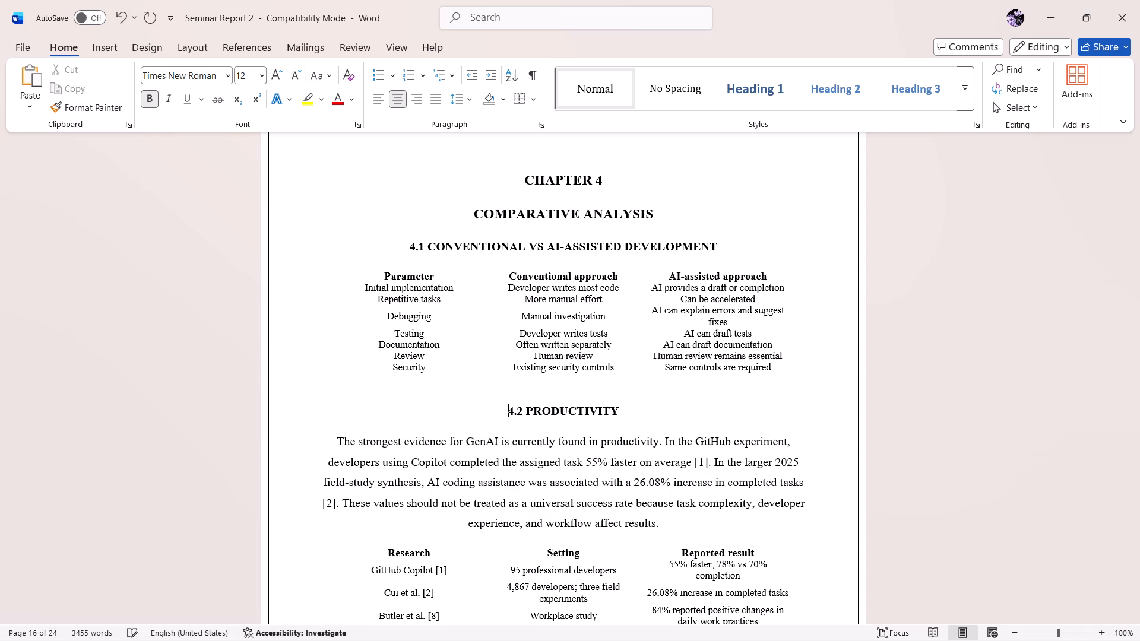
Insert three blank lines before the 4.4 Security heading to move the section onto the following page.
{"action": "scroll", "coordinate": [638, 384], "scroll_direction": "down", "scroll_amount": 6}
{"action": "left_click", "coordinate": [638, 384]}
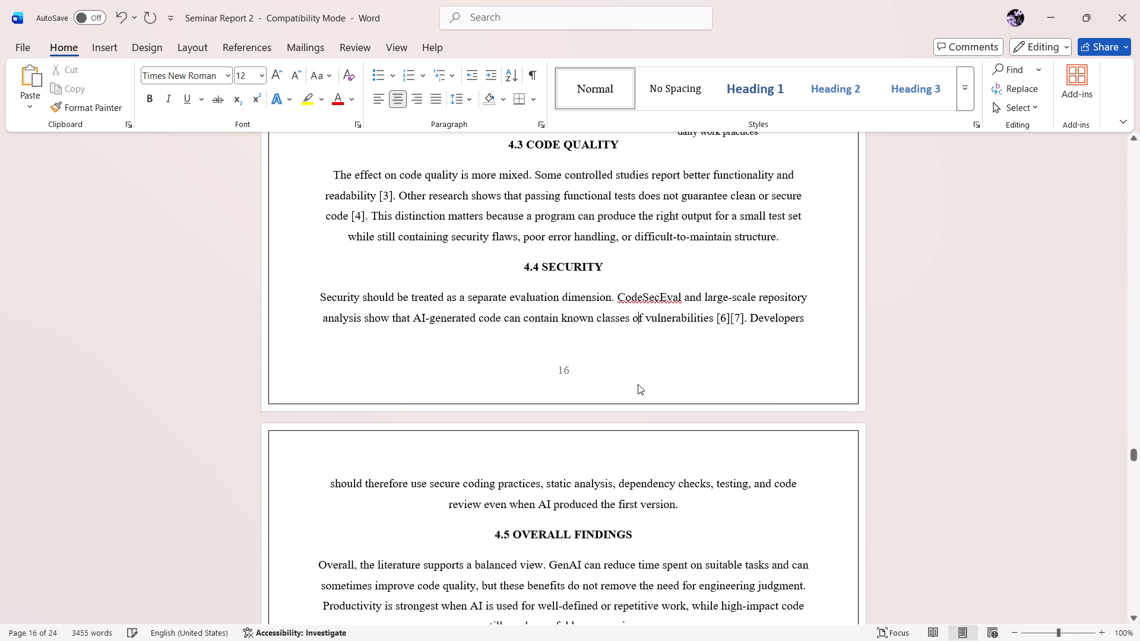
{"action": "left_click", "coordinate": [522, 271]}
{"action": "key", "text": "Return"}
{"action": "key", "text": "Return"}
{"action": "key", "text": "Return"}
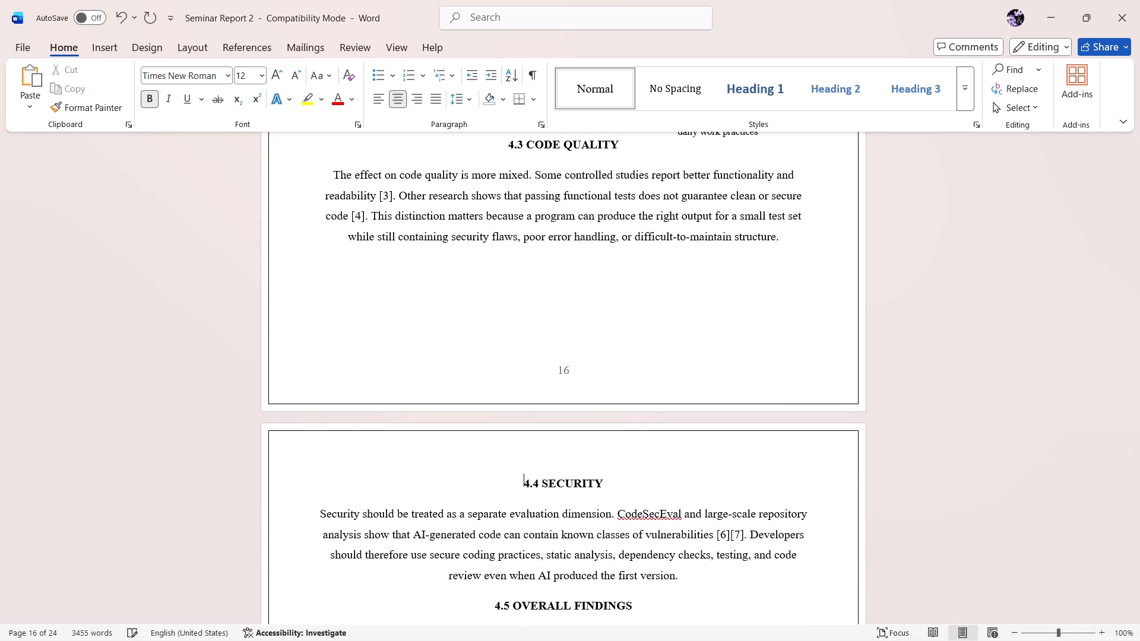
Insert two blank lines before the 4.5 Overall Findings heading.
{"action": "scroll", "coordinate": [522, 271], "scroll_direction": "down", "scroll_amount": 3}
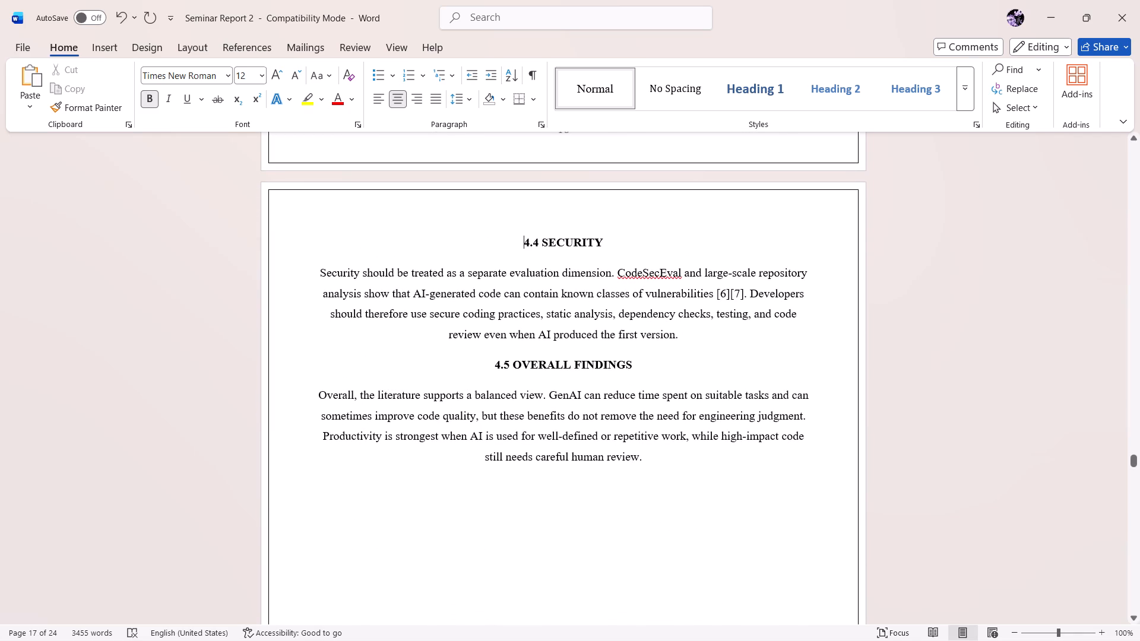
{"action": "left_click", "coordinate": [479, 366]}
{"action": "key", "text": "Return"}
{"action": "key", "text": "Return"}
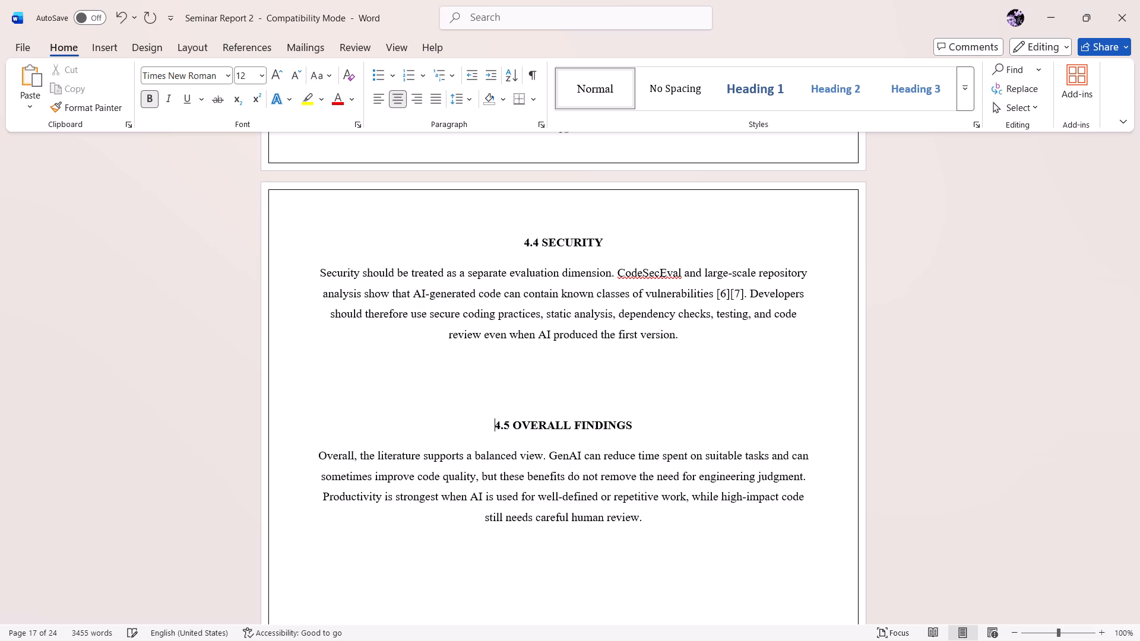
Left-align the body paragraphs under 4.4 Security and 4.5 Overall Findings.
{"action": "left_click_drag", "start_coordinate": [317, 271], "coordinate": [622, 325]}
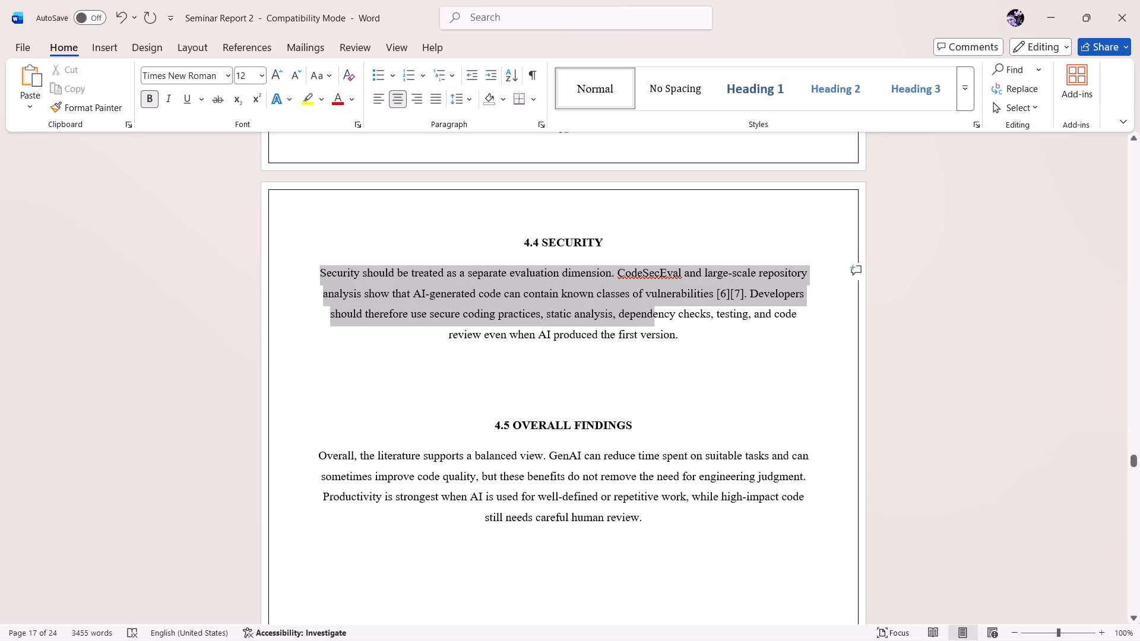
{"action": "left_click_drag", "start_coordinate": [622, 325], "coordinate": [683, 341]}
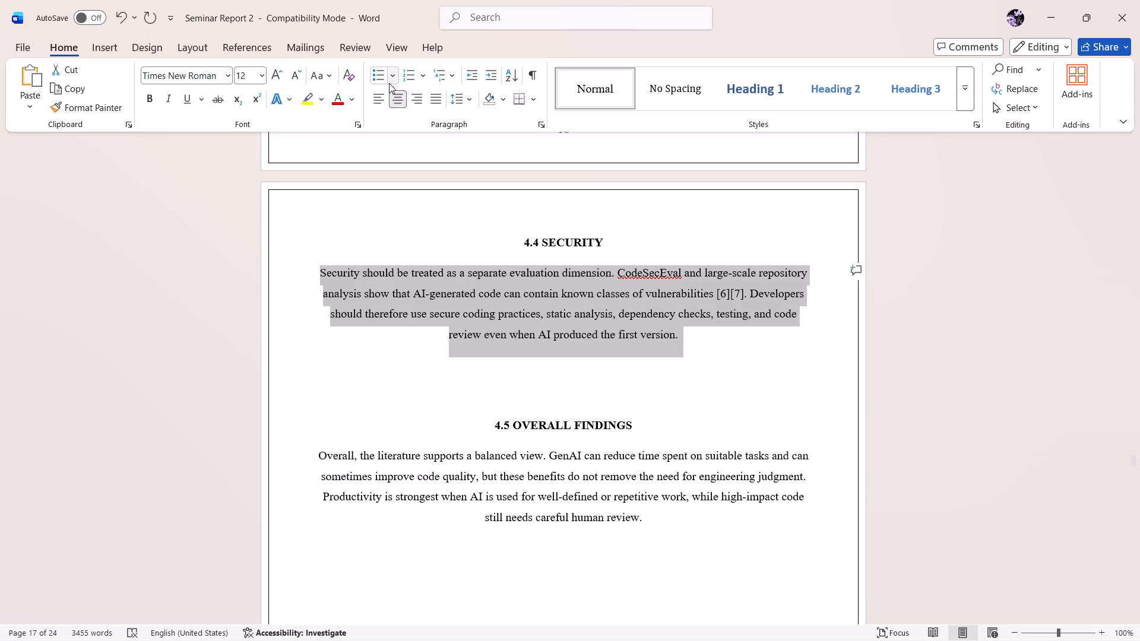
{"action": "left_click", "coordinate": [378, 101]}
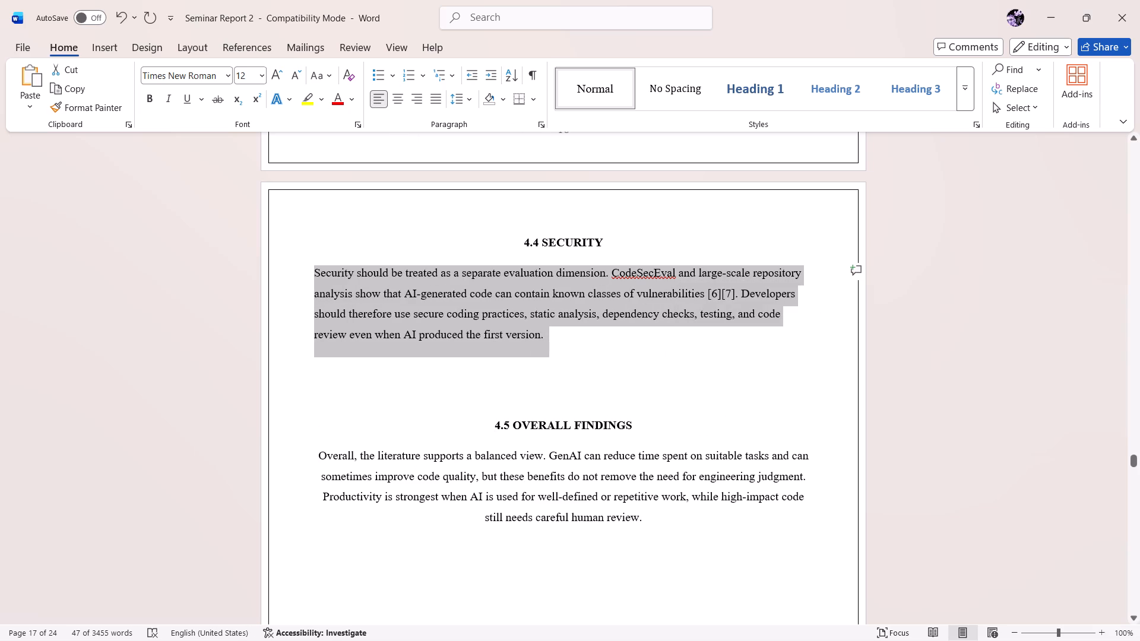
{"action": "left_click", "coordinate": [400, 250]}
{"action": "left_click_drag", "start_coordinate": [313, 454], "coordinate": [583, 517]}
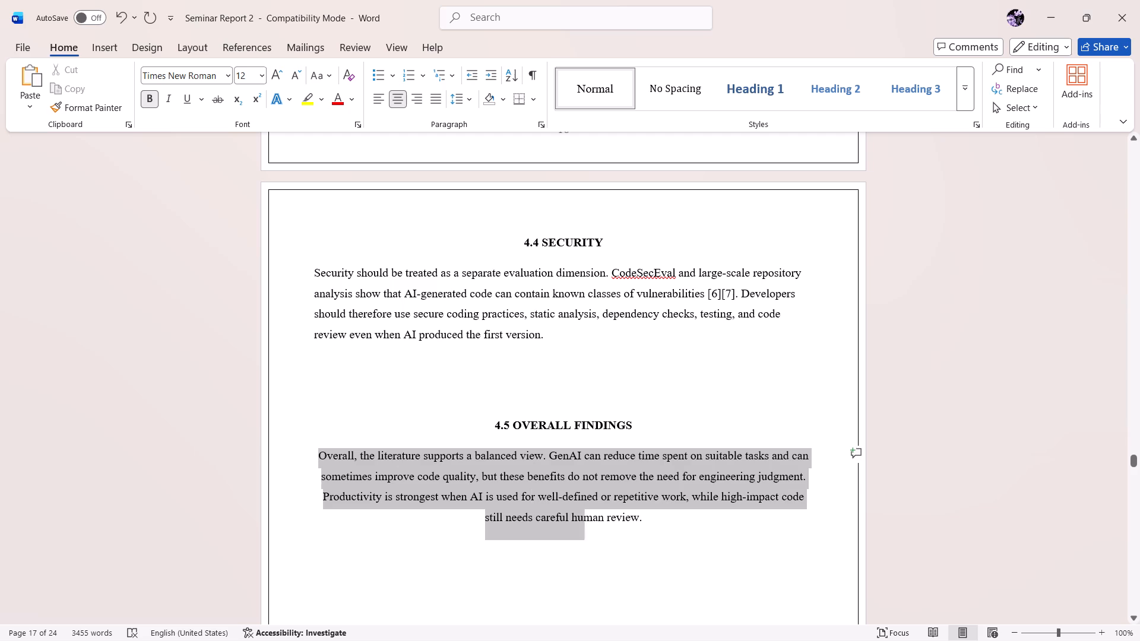
{"action": "left_click_drag", "start_coordinate": [583, 517], "coordinate": [654, 532]}
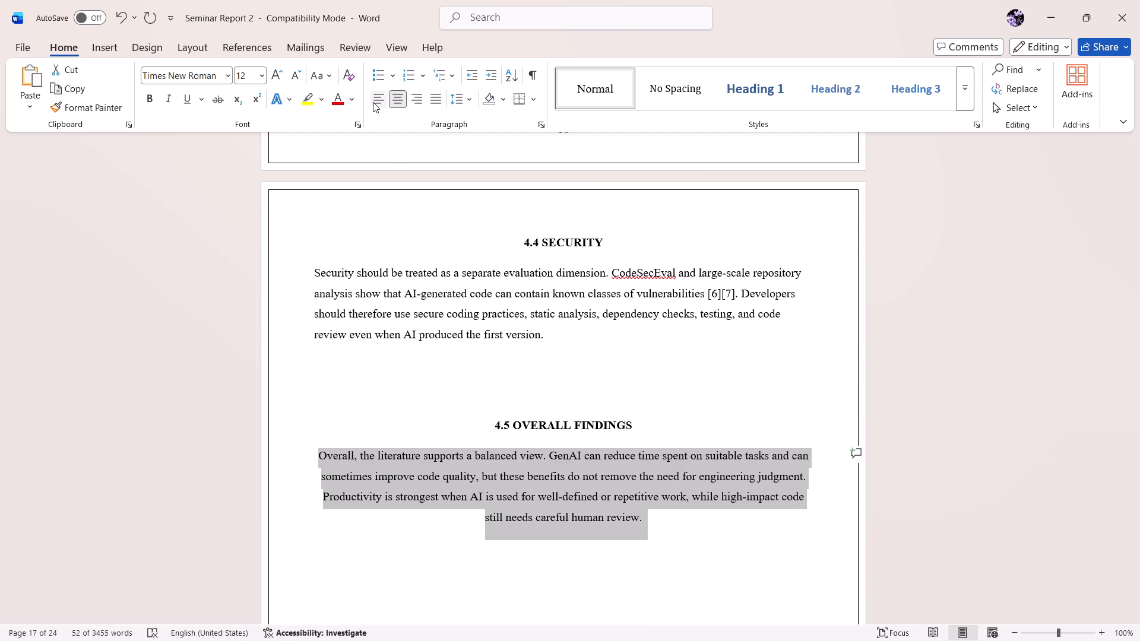
{"action": "left_click", "coordinate": [373, 102]}
Set the font size of the 4.4 Security and 4.5 Overall Findings headings to 14.
{"action": "left_click_drag", "start_coordinate": [520, 245], "coordinate": [586, 242]}
{"action": "left_click", "coordinate": [261, 75]}
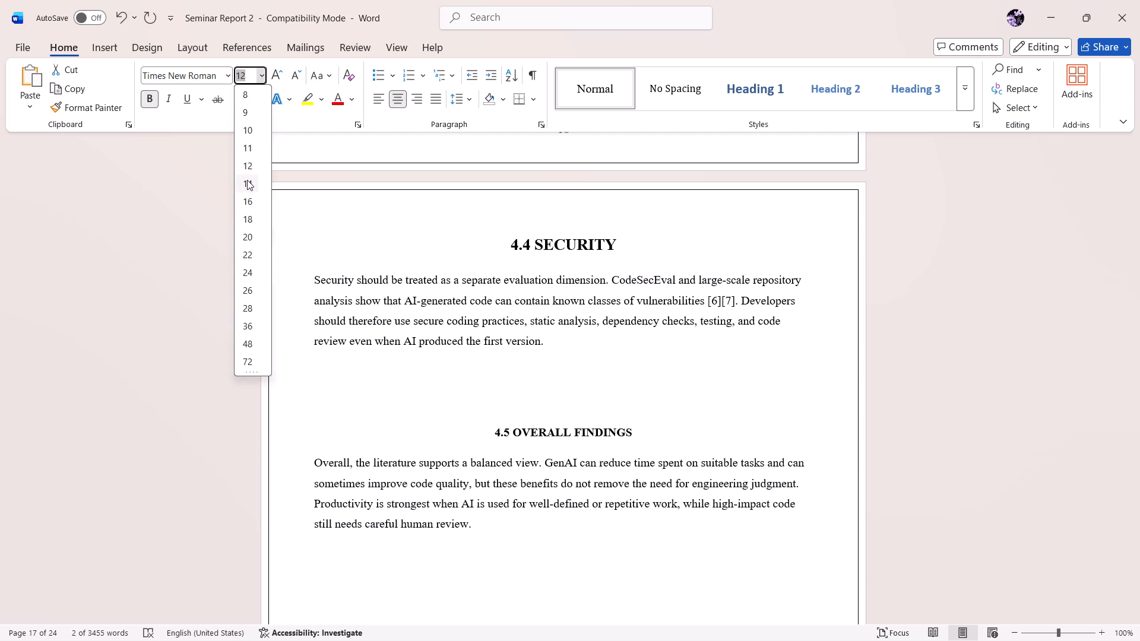
{"action": "left_click", "coordinate": [247, 179]}
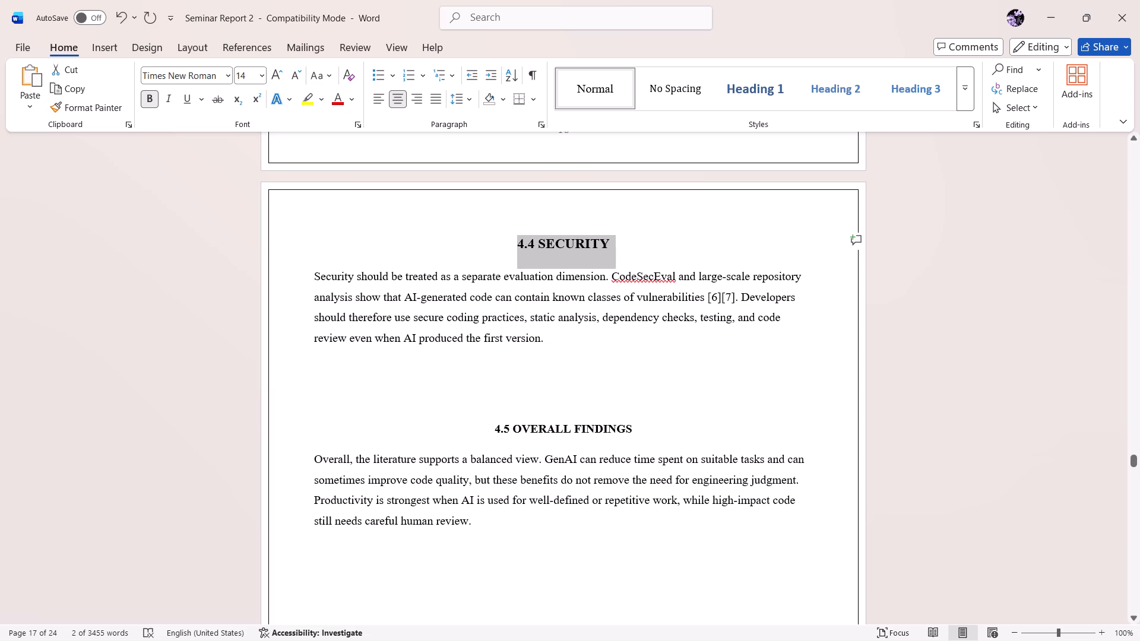
{"action": "left_click_drag", "start_coordinate": [483, 430], "coordinate": [654, 432]}
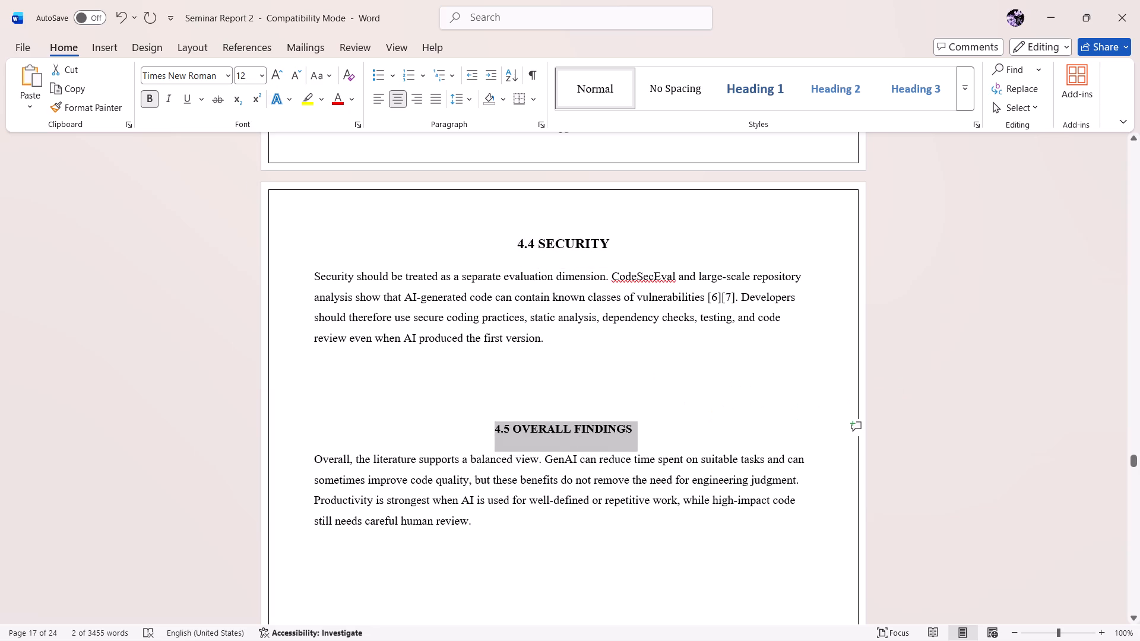
{"action": "left_click", "coordinate": [264, 73]}
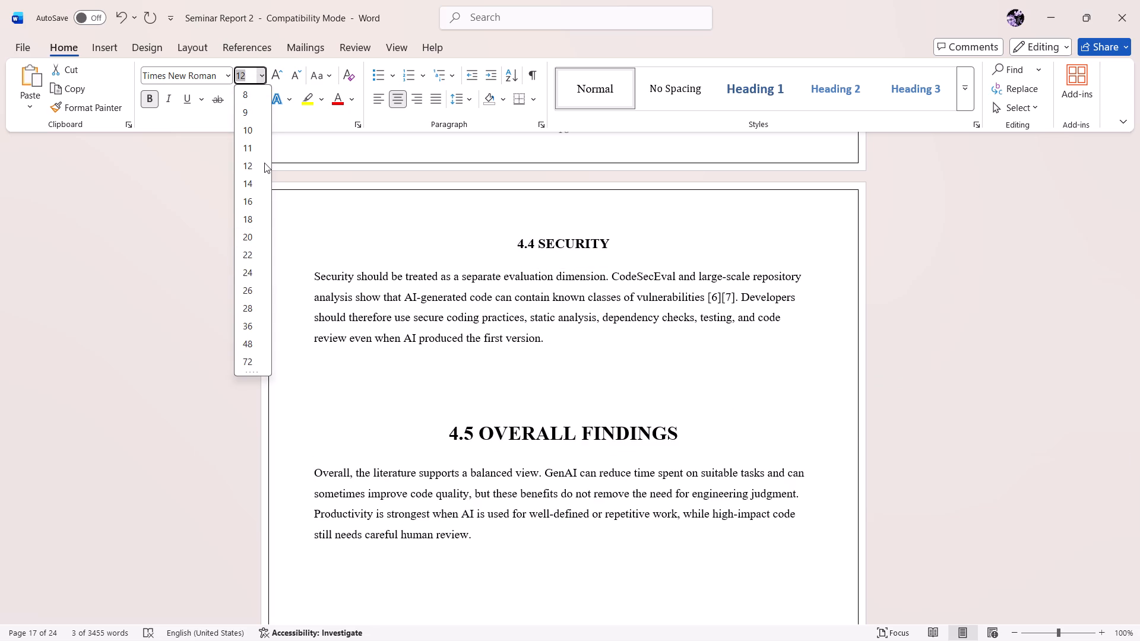
{"action": "left_click", "coordinate": [254, 185]}
{"action": "scroll", "coordinate": [444, 283], "scroll_direction": "up", "scroll_amount": 3}
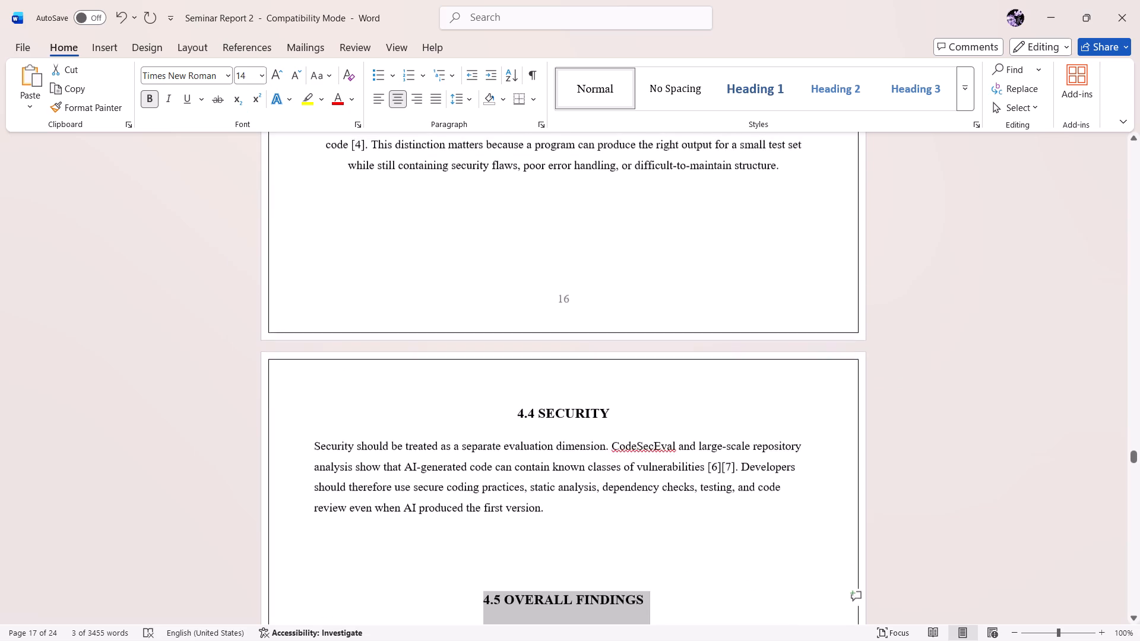
Set the font size of the 4.3 Code Quality heading to 14.
{"action": "scroll", "coordinate": [444, 283], "scroll_direction": "up", "scroll_amount": 4}
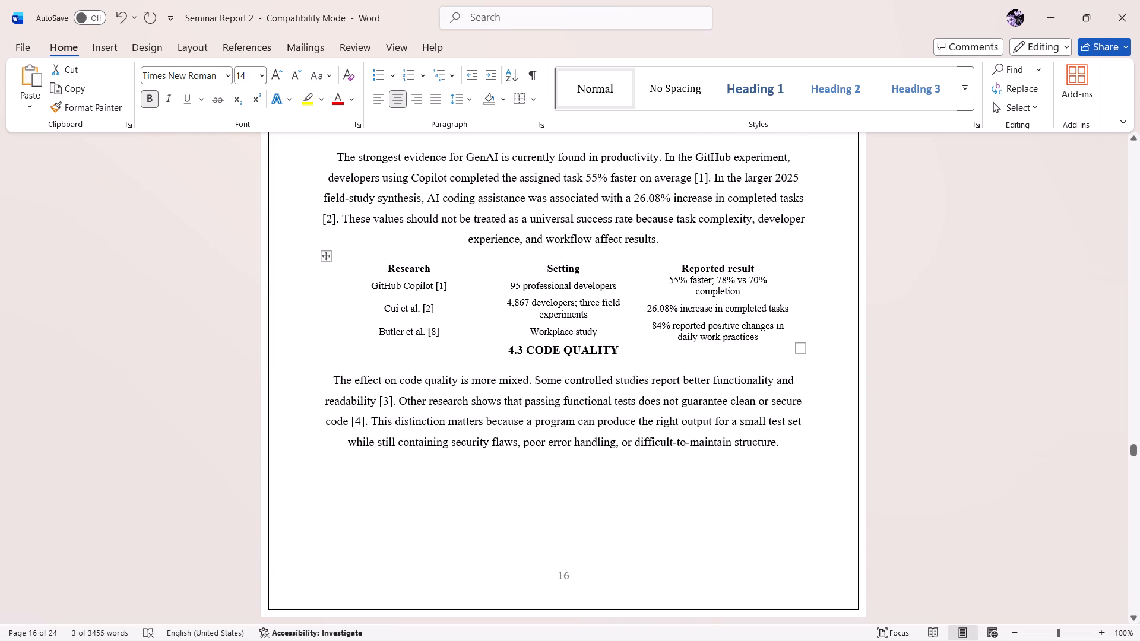
{"action": "left_click_drag", "start_coordinate": [502, 348], "coordinate": [604, 342]}
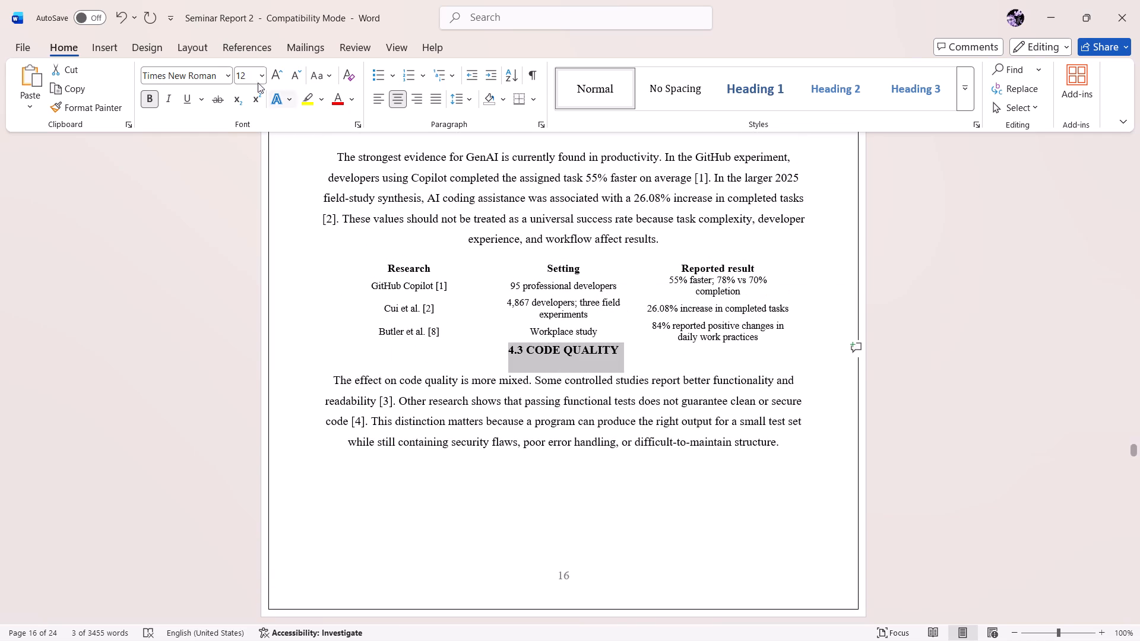
{"action": "left_click", "coordinate": [264, 72]}
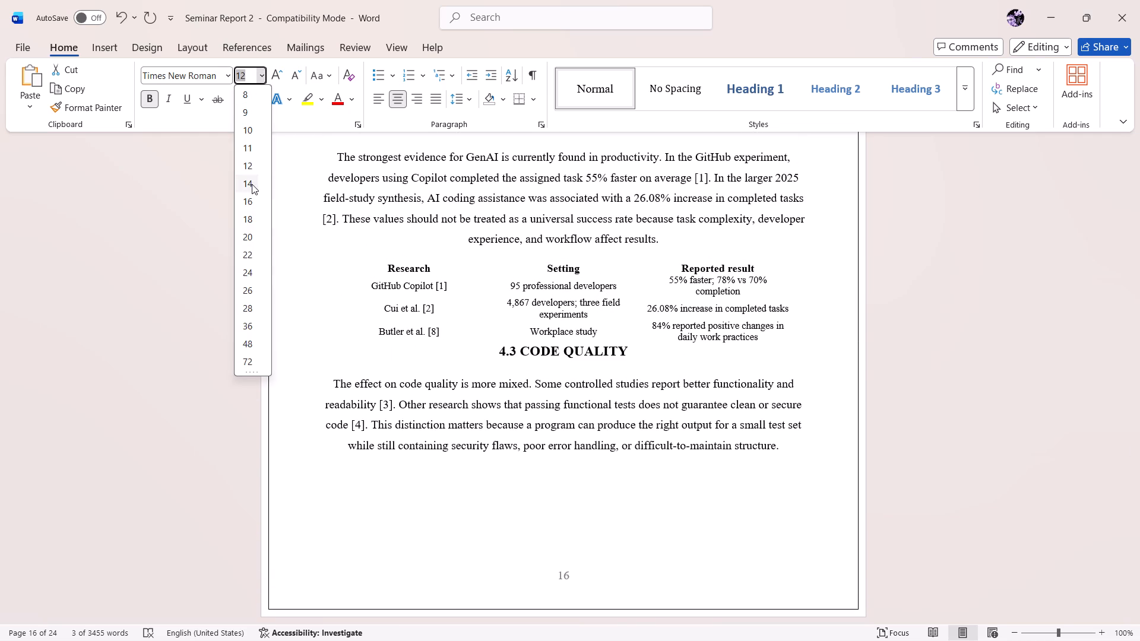
{"action": "left_click", "coordinate": [252, 184]}
Insert one blank line between the research results table and the 4.3 Code Quality heading.
{"action": "left_click", "coordinate": [484, 352]}
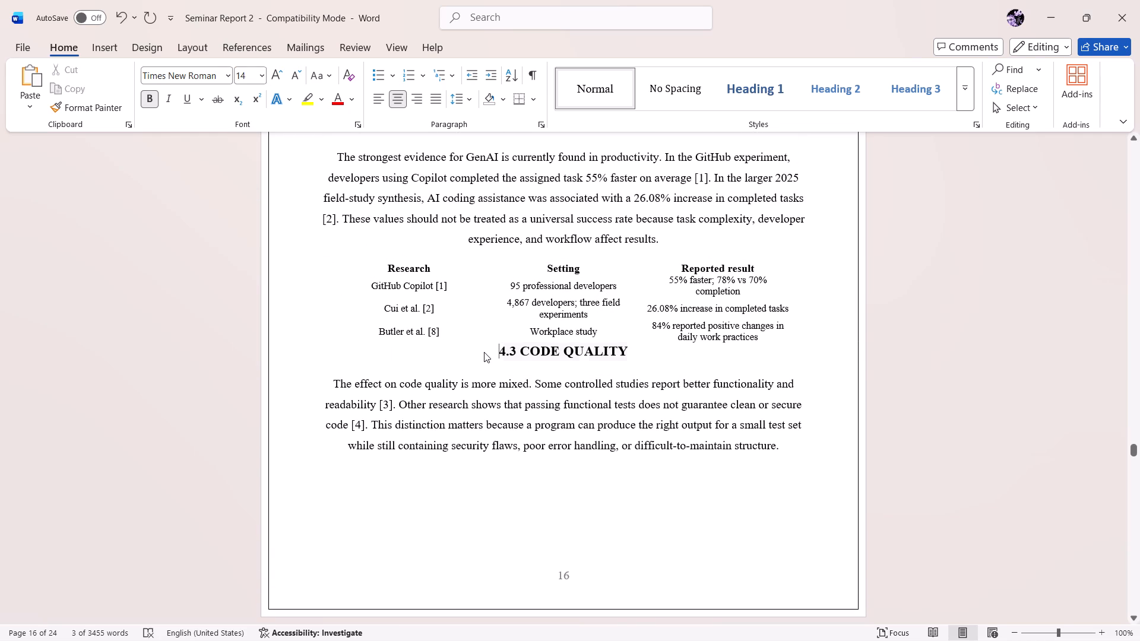
{"action": "key", "text": "Return"}
Set the font size of the 4.2 Productivity heading to 14.
{"action": "scroll", "coordinate": [514, 320], "scroll_direction": "up", "scroll_amount": 4}
{"action": "left_click_drag", "start_coordinate": [508, 305], "coordinate": [649, 301]}
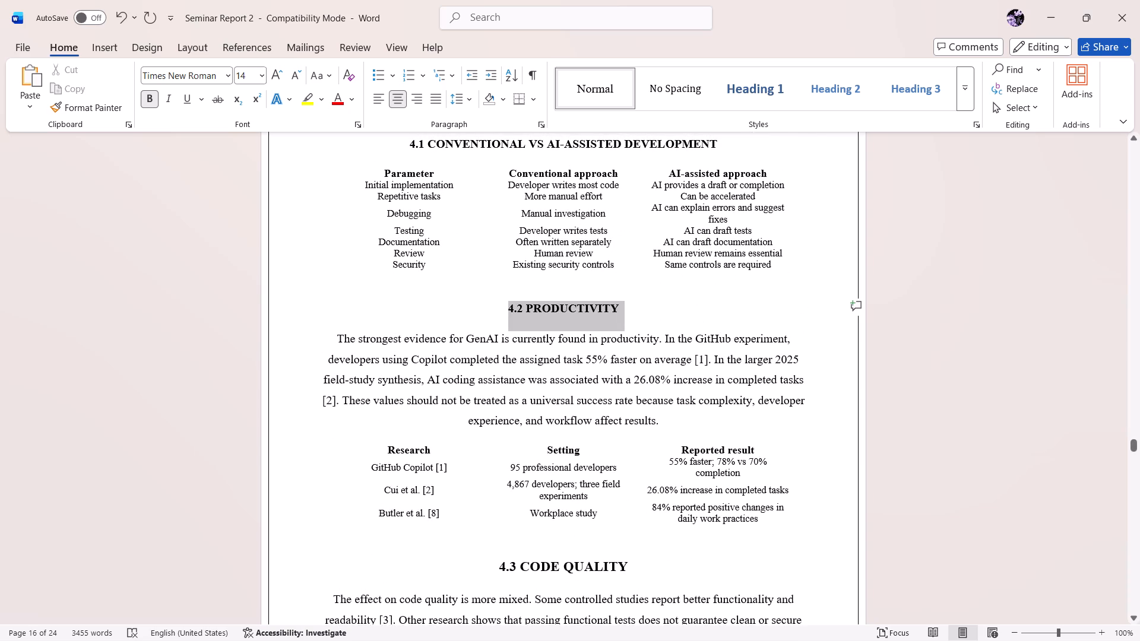
{"action": "left_click", "coordinate": [257, 74]}
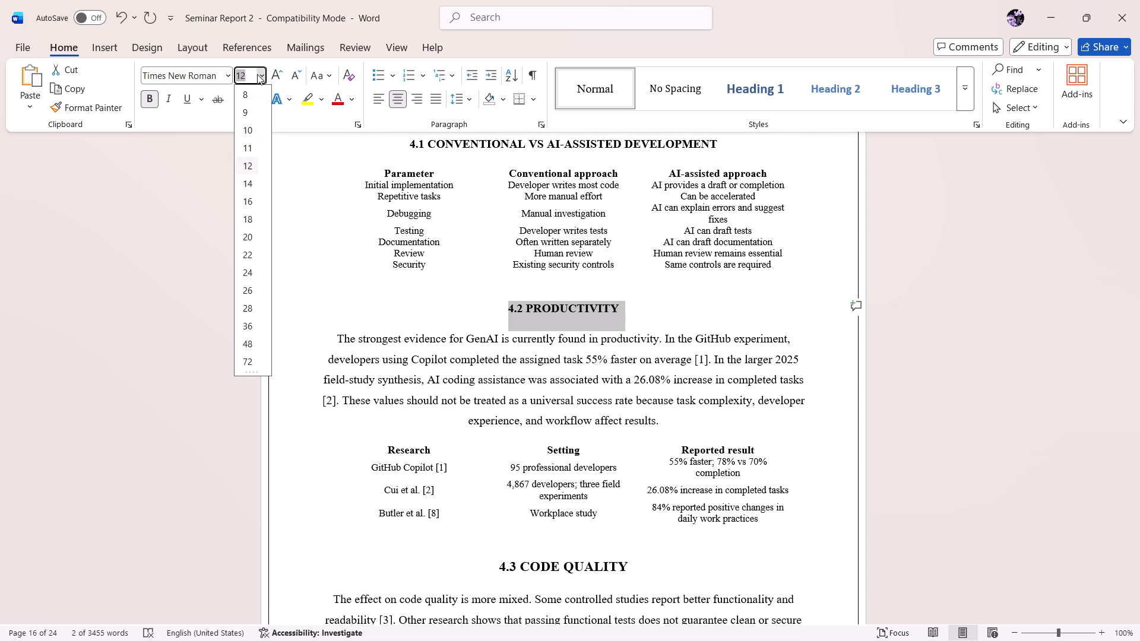
{"action": "left_click", "coordinate": [252, 185]}
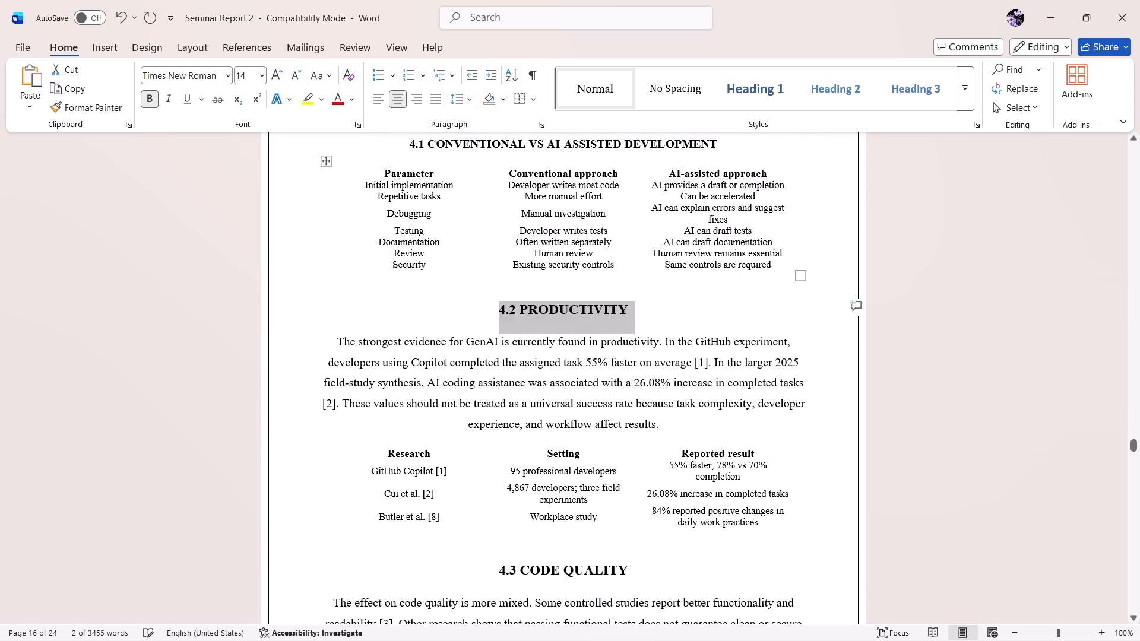
Set the font size of the 4.1 Conventional vs AI-Assisted Development heading to 14.
{"action": "scroll", "coordinate": [403, 193], "scroll_direction": "up", "scroll_amount": 2}
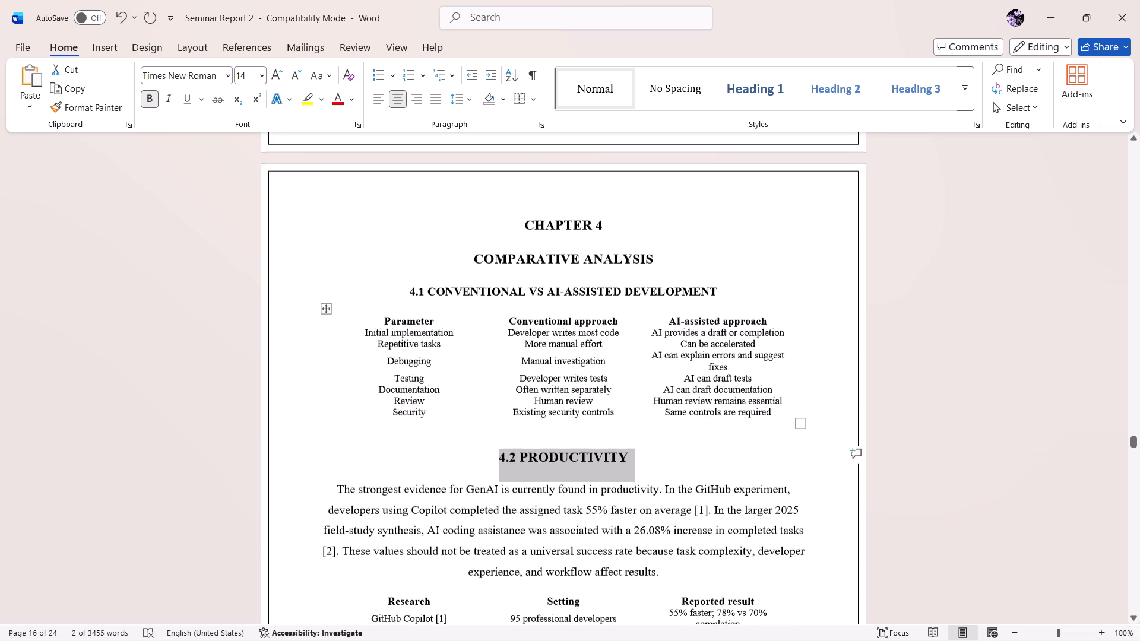
{"action": "left_click_drag", "start_coordinate": [408, 290], "coordinate": [712, 290]}
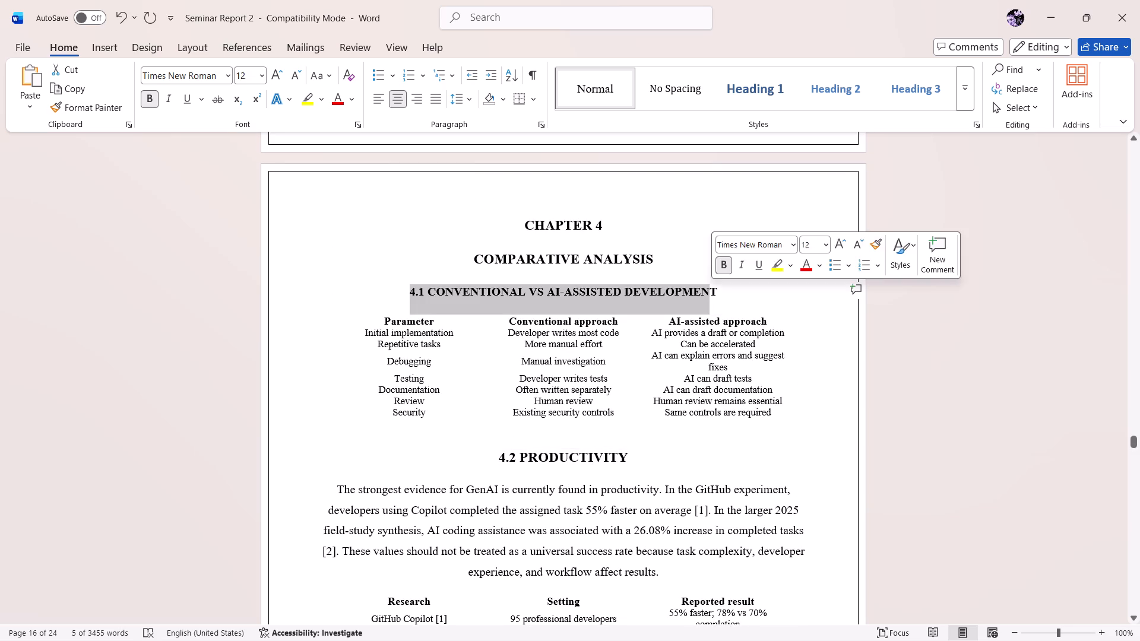
{"action": "left_click_drag", "start_coordinate": [638, 214], "coordinate": [402, 303]}
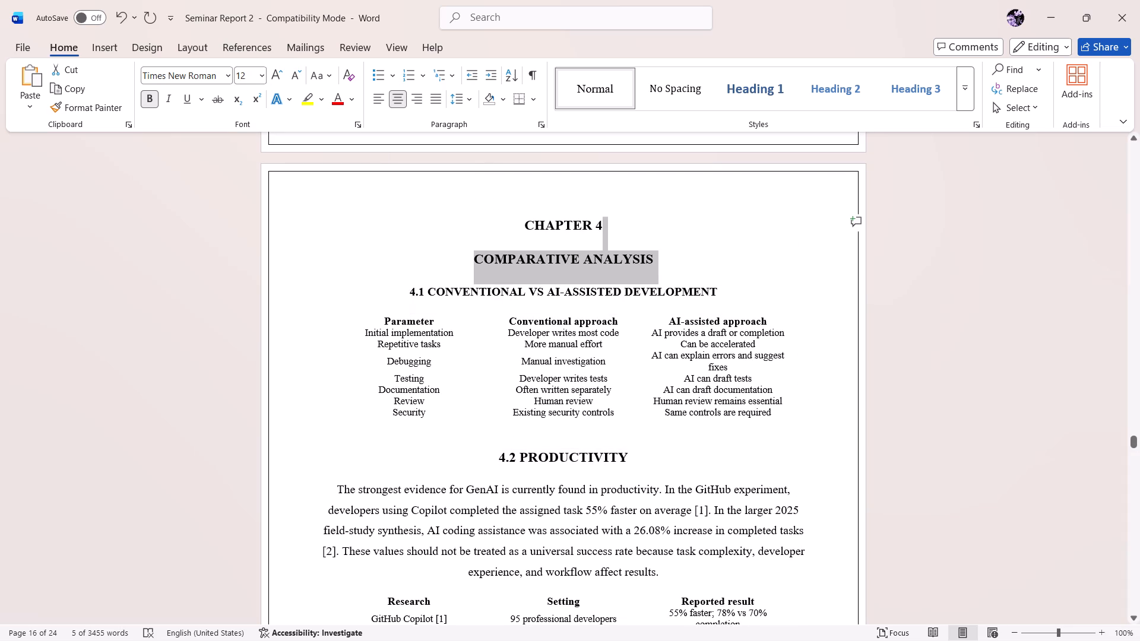
{"action": "left_click_drag", "start_coordinate": [402, 303], "coordinate": [403, 267]}
{"action": "left_click", "coordinate": [403, 267]}
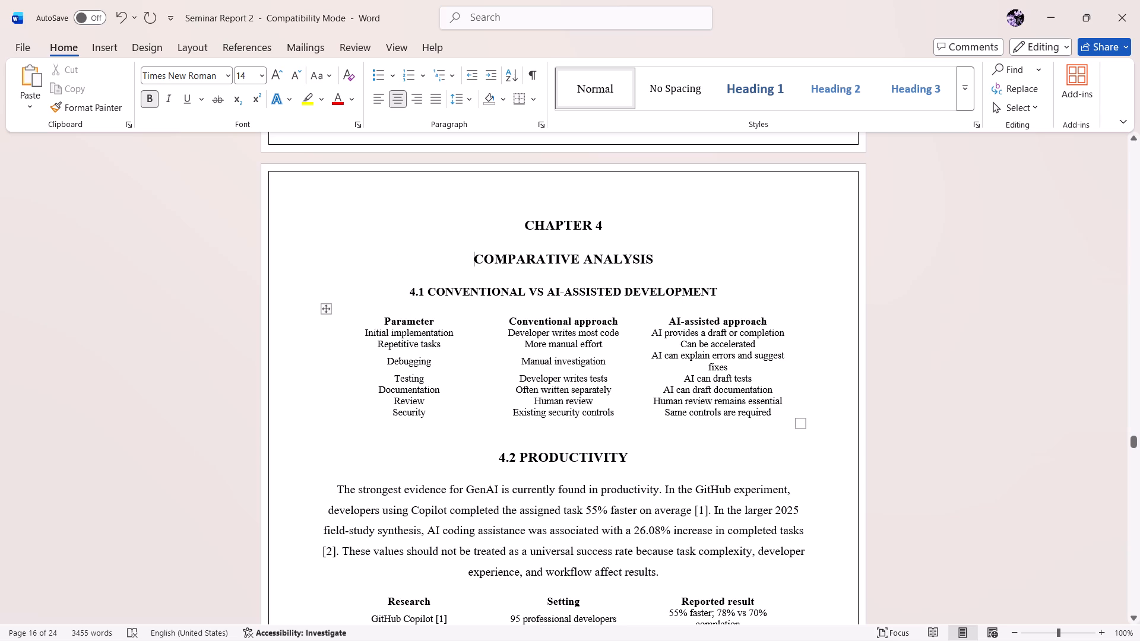
{"action": "left_click", "coordinate": [403, 291]}
{"action": "left_click_drag", "start_coordinate": [403, 291], "coordinate": [726, 275]}
{"action": "left_click_drag", "start_coordinate": [726, 275], "coordinate": [718, 289]}
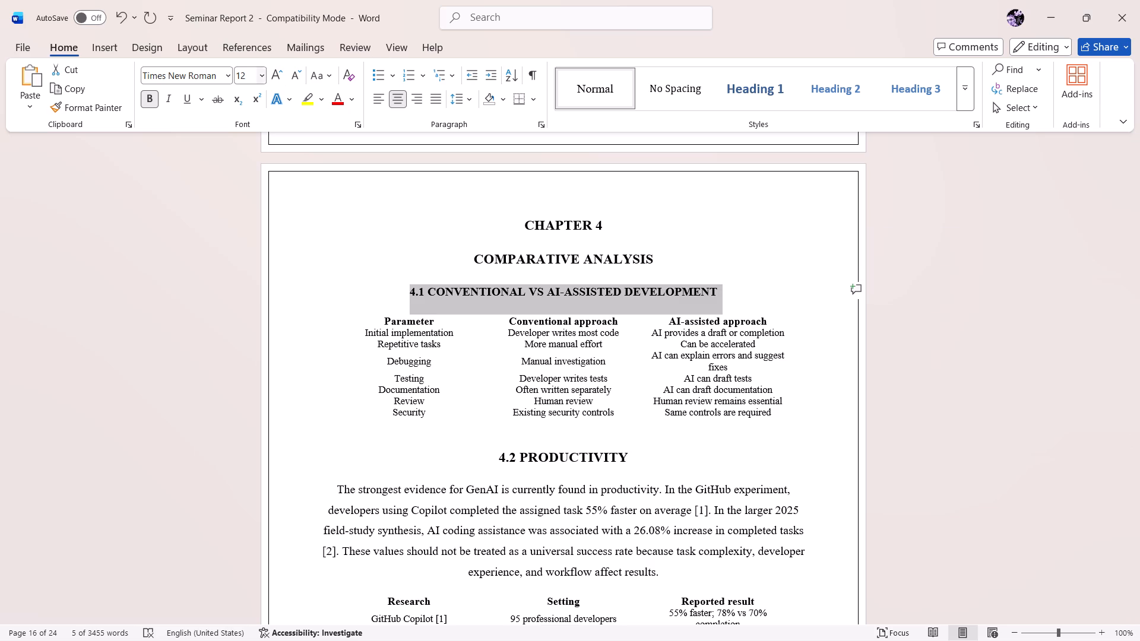
{"action": "left_click", "coordinate": [259, 77]}
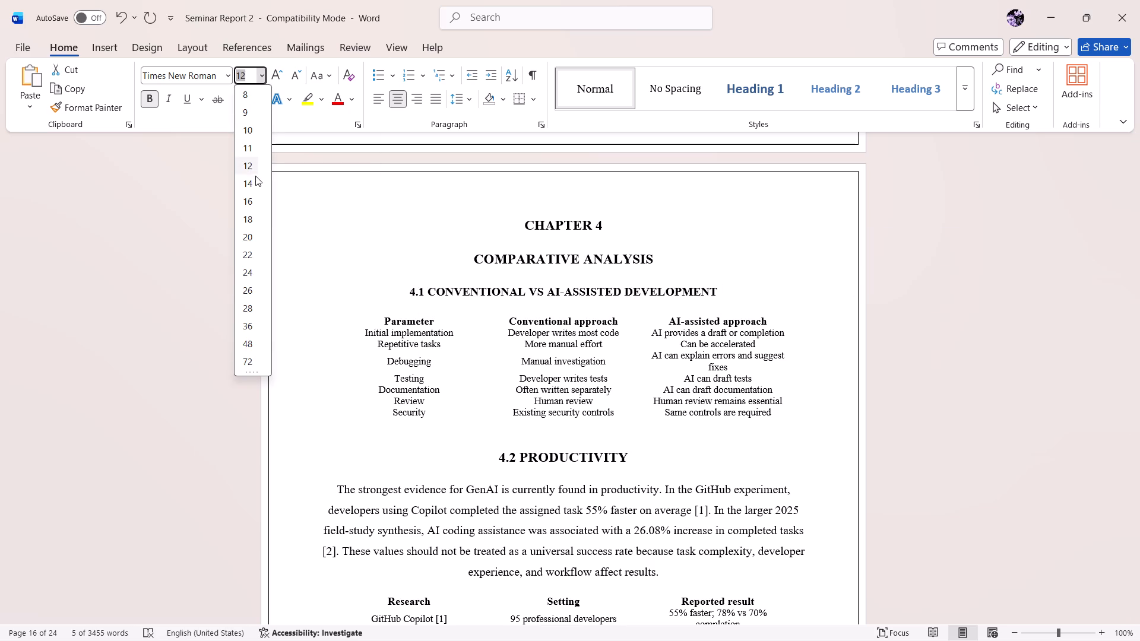
{"action": "left_click", "coordinate": [256, 185]}
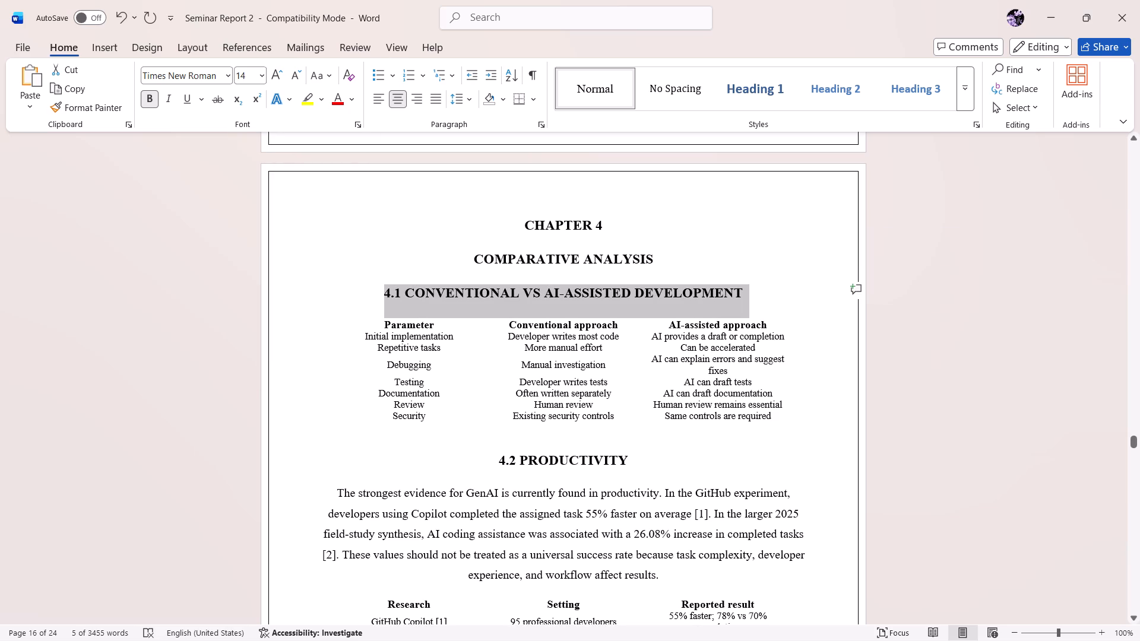
Set the font size of the Comparative Analysis title and the Chapter 4 line above it to 16.
{"action": "left_click_drag", "start_coordinate": [466, 260], "coordinate": [657, 253]}
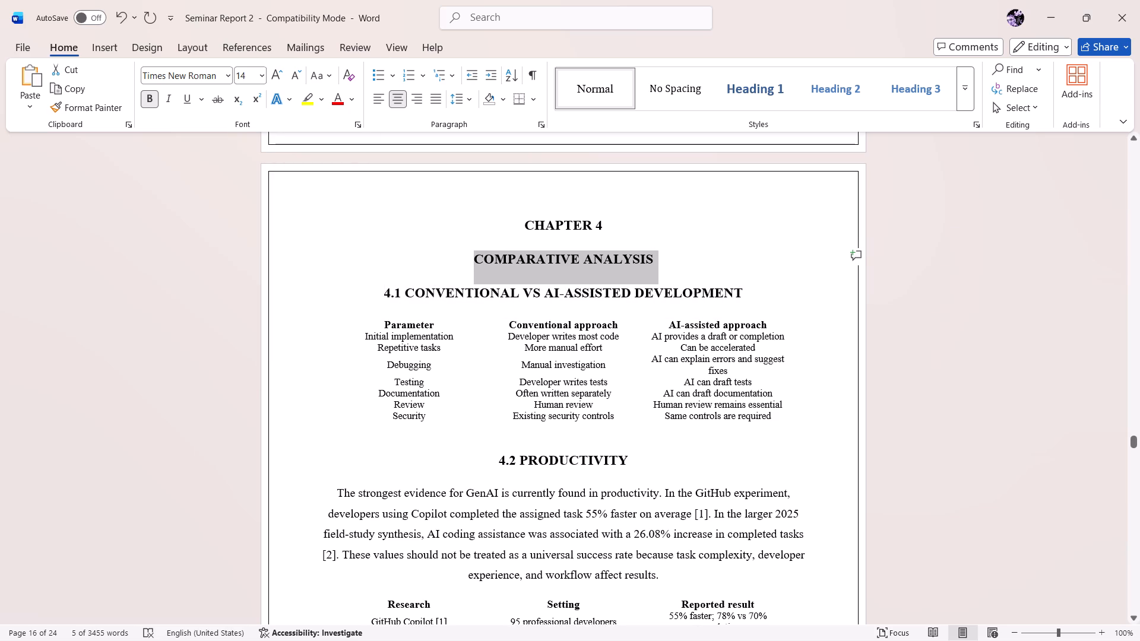
{"action": "left_click", "coordinate": [264, 78]}
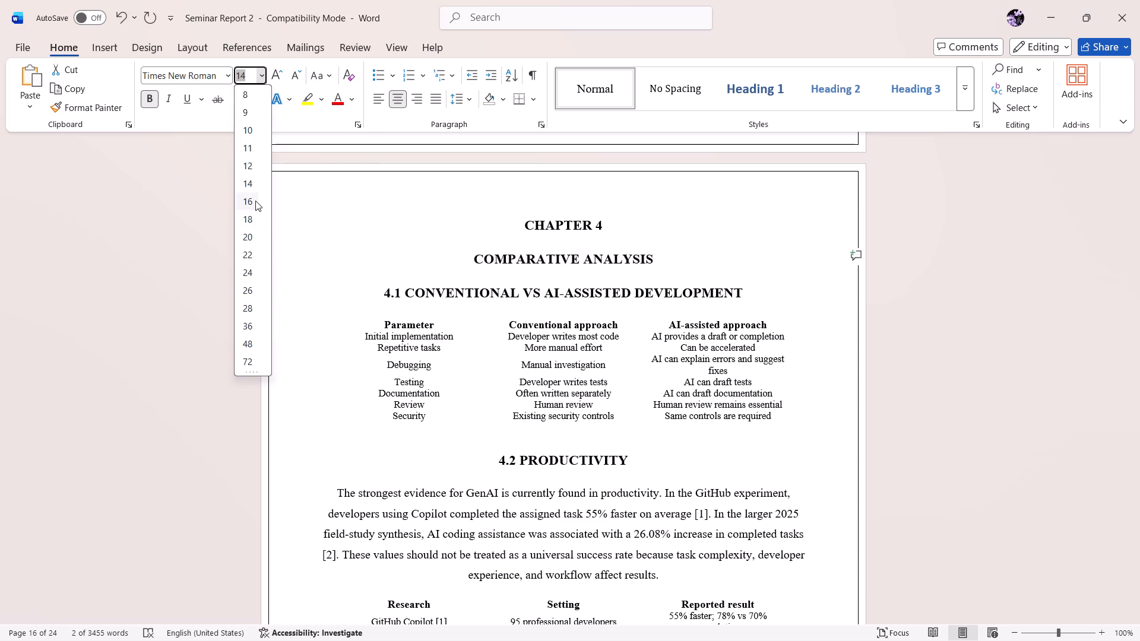
{"action": "left_click", "coordinate": [255, 201]}
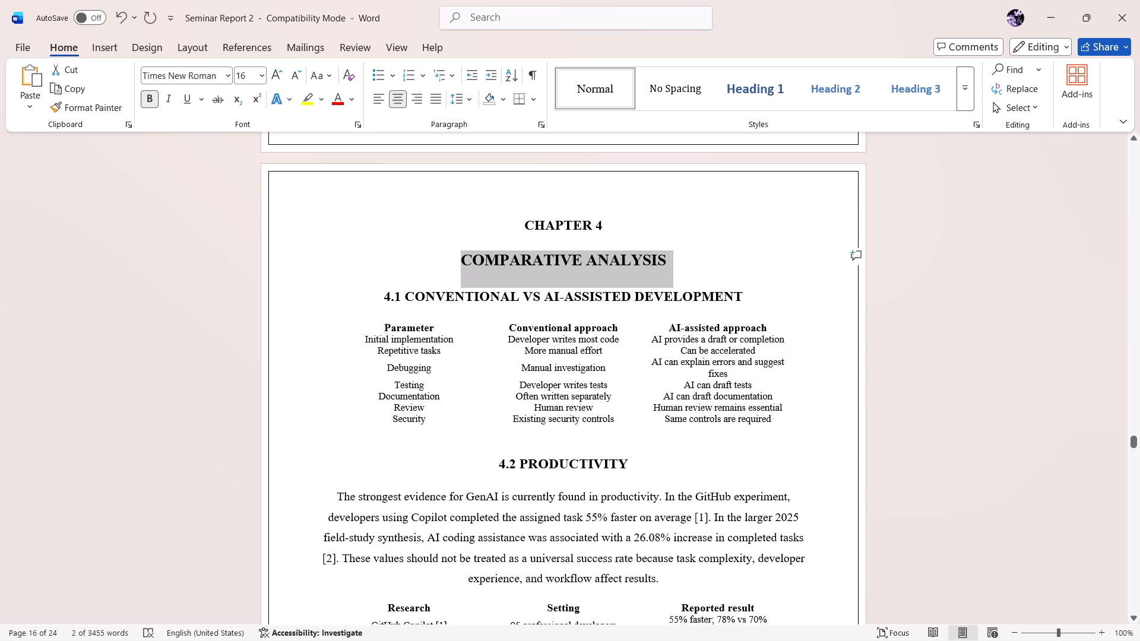
{"action": "left_click_drag", "start_coordinate": [525, 223], "coordinate": [602, 221]}
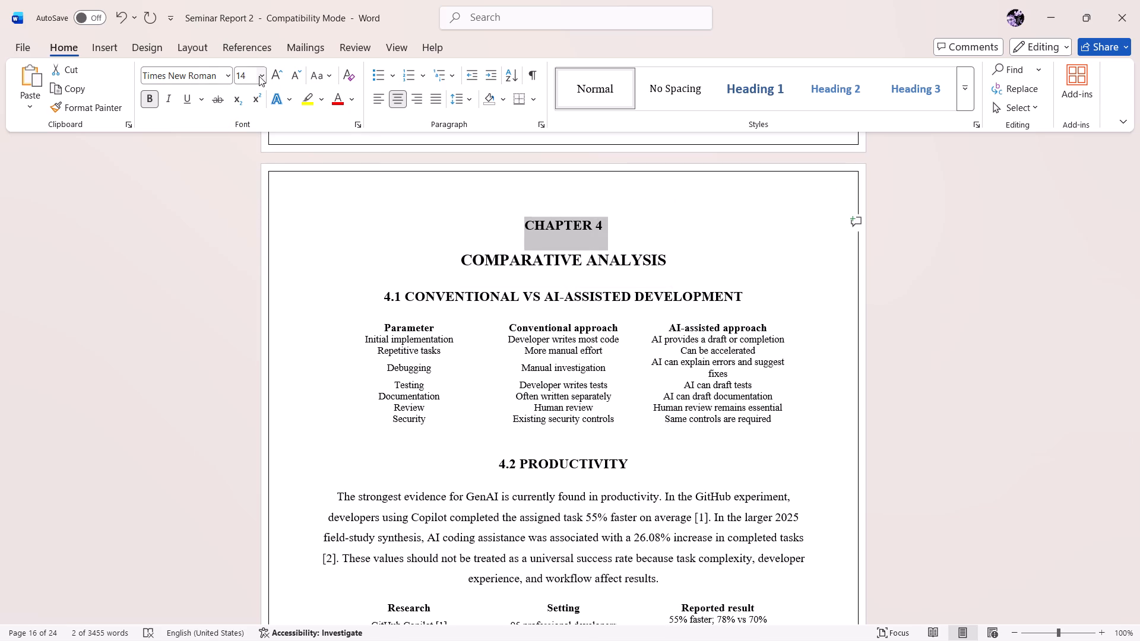
{"action": "left_click", "coordinate": [259, 75]}
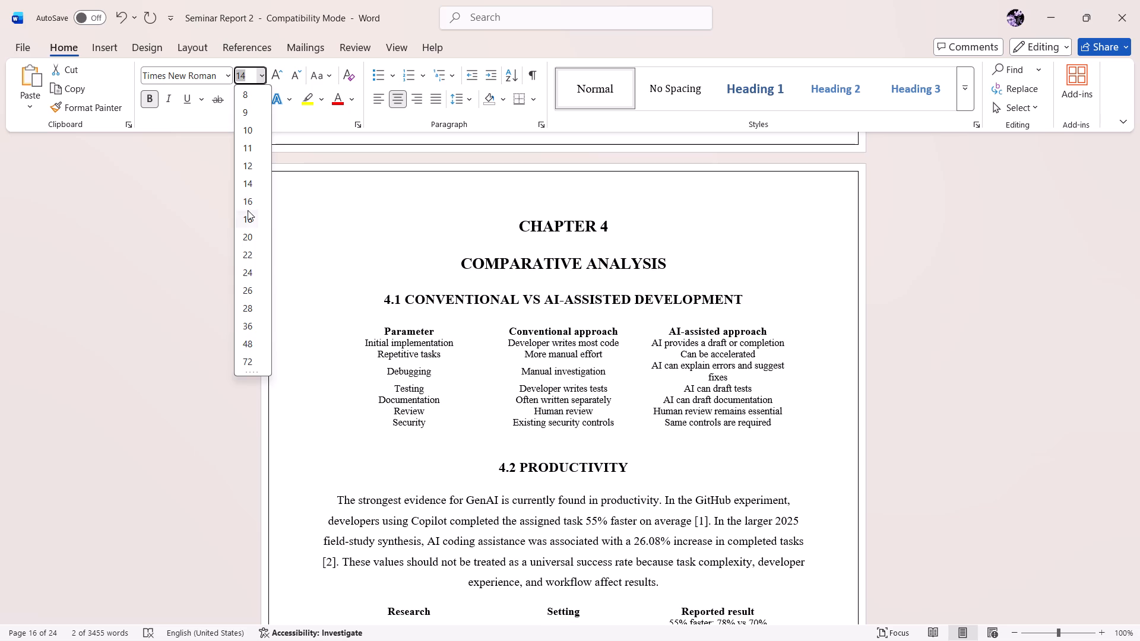
{"action": "left_click", "coordinate": [248, 209]}
Set the font size of the 3.5 Human-in-the-Loop Process heading to 14.
{"action": "scroll", "coordinate": [369, 210], "scroll_direction": "up", "scroll_amount": 4}
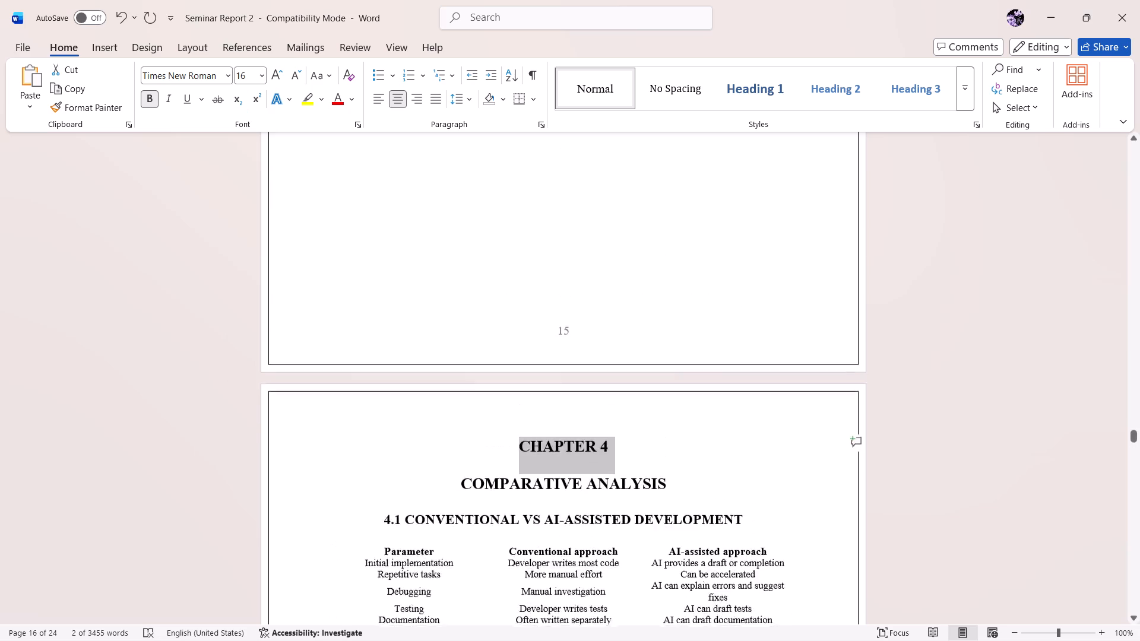
{"action": "scroll", "coordinate": [369, 210], "scroll_direction": "up", "scroll_amount": 7}
{"action": "scroll", "coordinate": [369, 210], "scroll_direction": "right", "scroll_amount": 1}
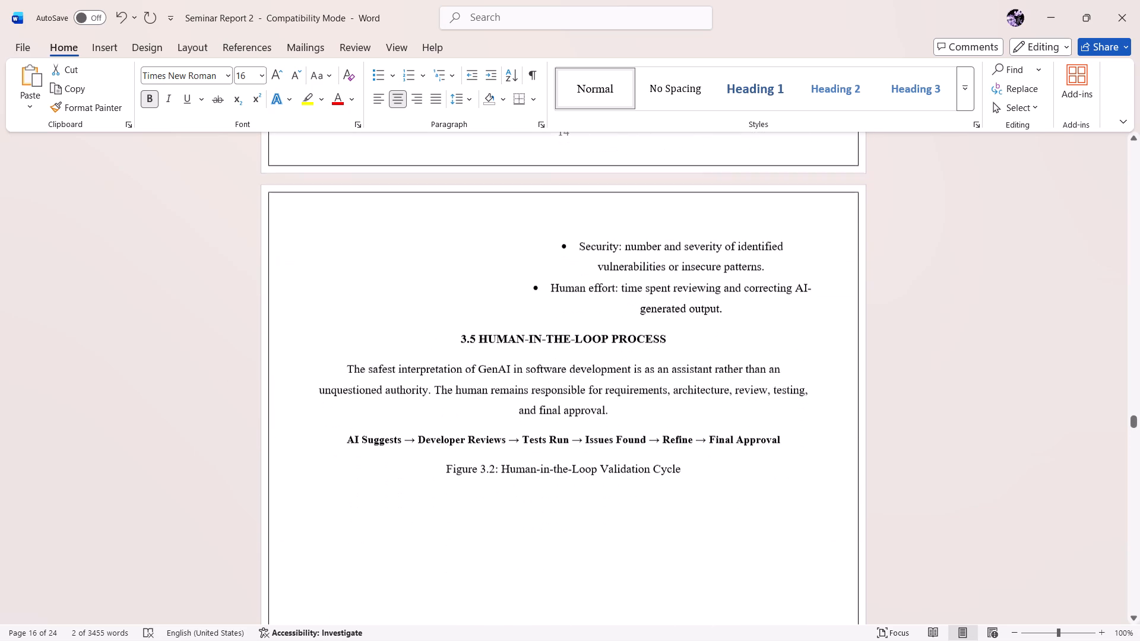
{"action": "left_click_drag", "start_coordinate": [457, 335], "coordinate": [664, 326]}
{"action": "left_click", "coordinate": [530, 320]}
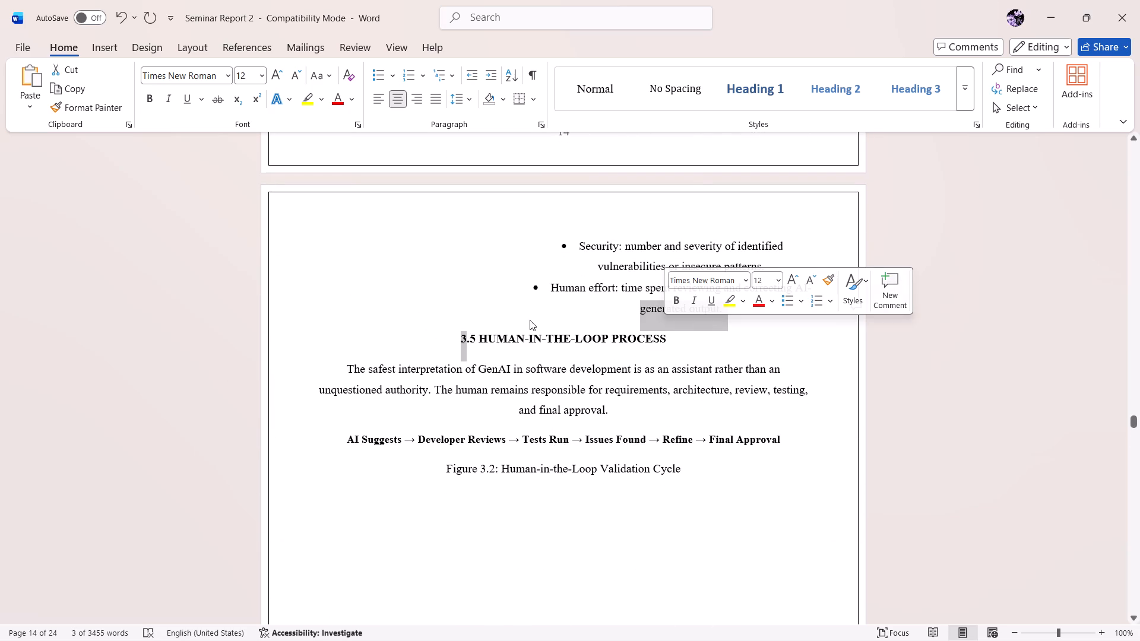
{"action": "left_click_drag", "start_coordinate": [461, 337], "coordinate": [647, 327]}
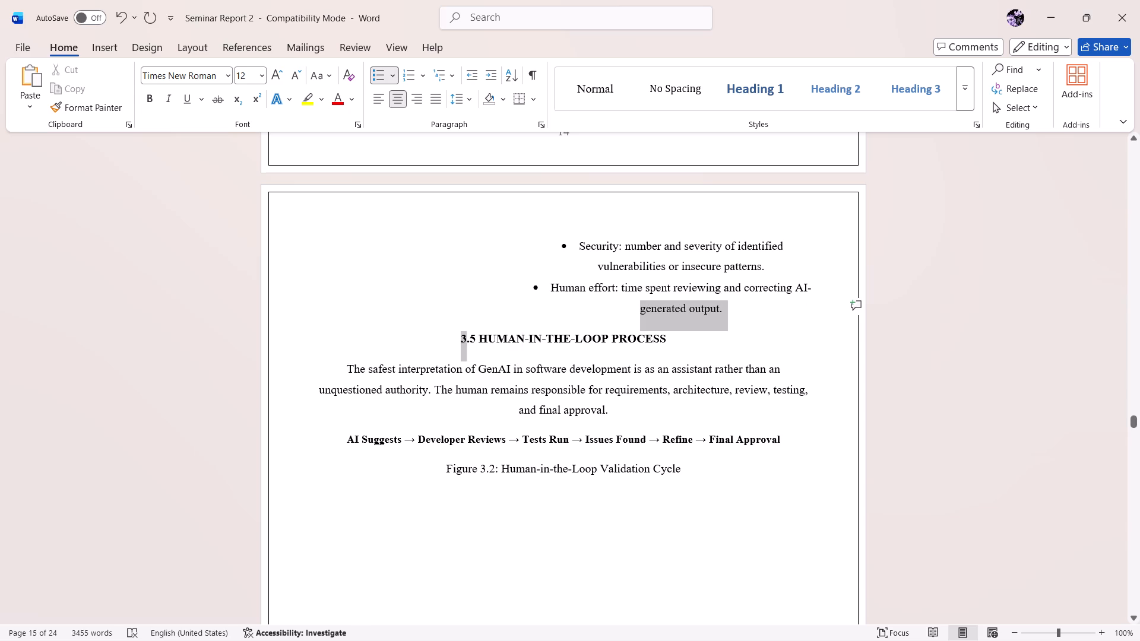
{"action": "left_click_drag", "start_coordinate": [647, 327], "coordinate": [667, 341]}
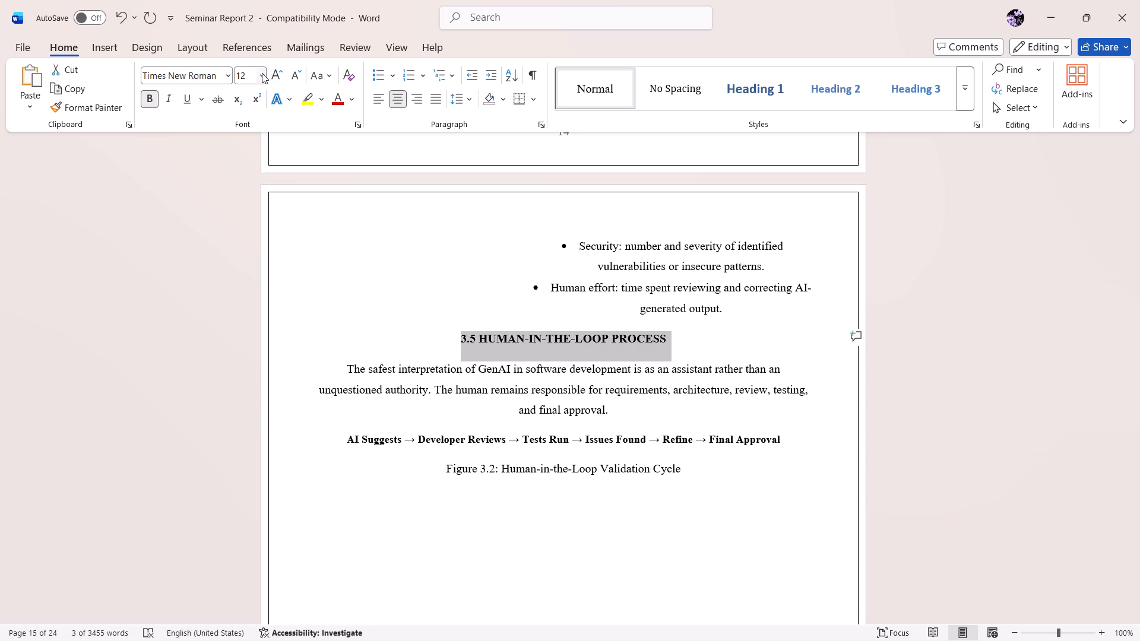
{"action": "left_click", "coordinate": [262, 74]}
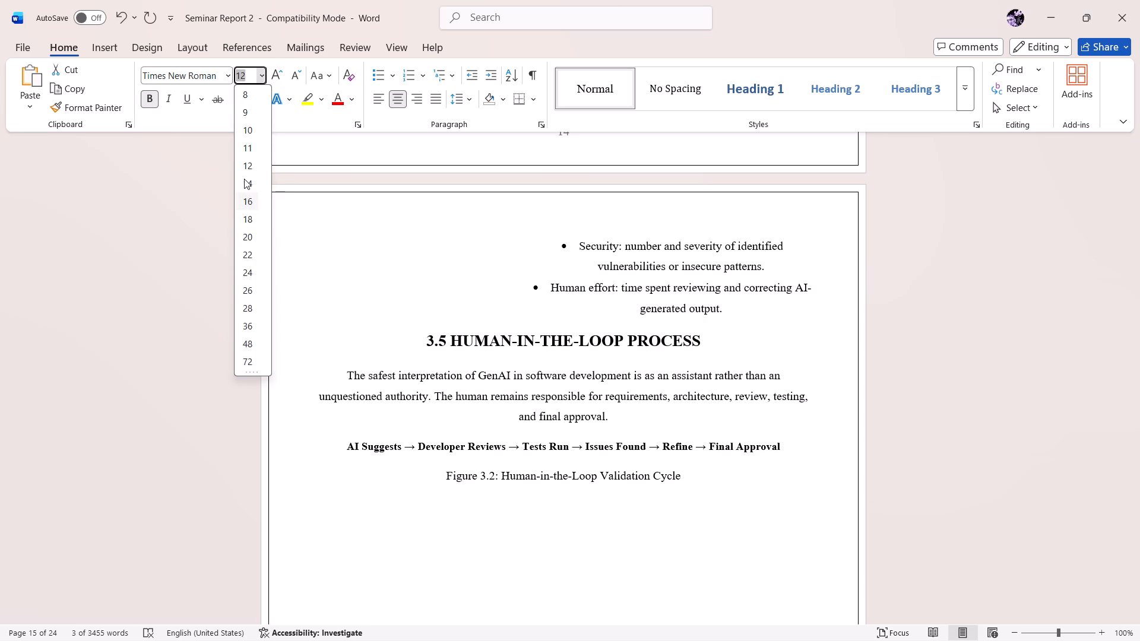
{"action": "left_click", "coordinate": [255, 180]}
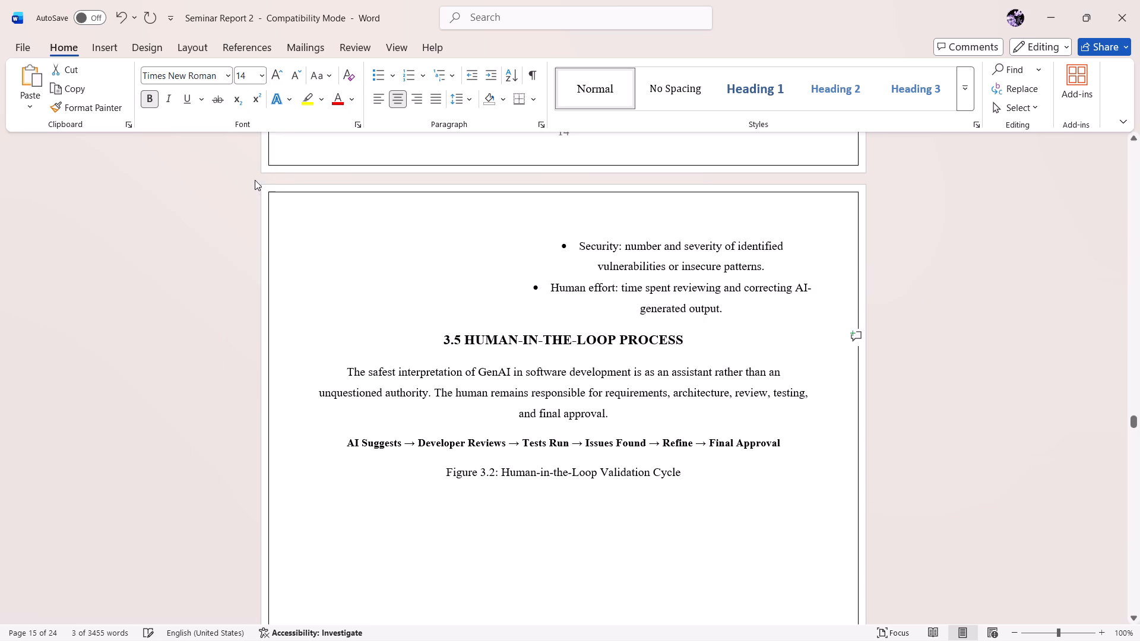
Set the font size of the Chapter 3 heading to 16.
{"action": "scroll", "coordinate": [404, 253], "scroll_direction": "up", "scroll_amount": 5}
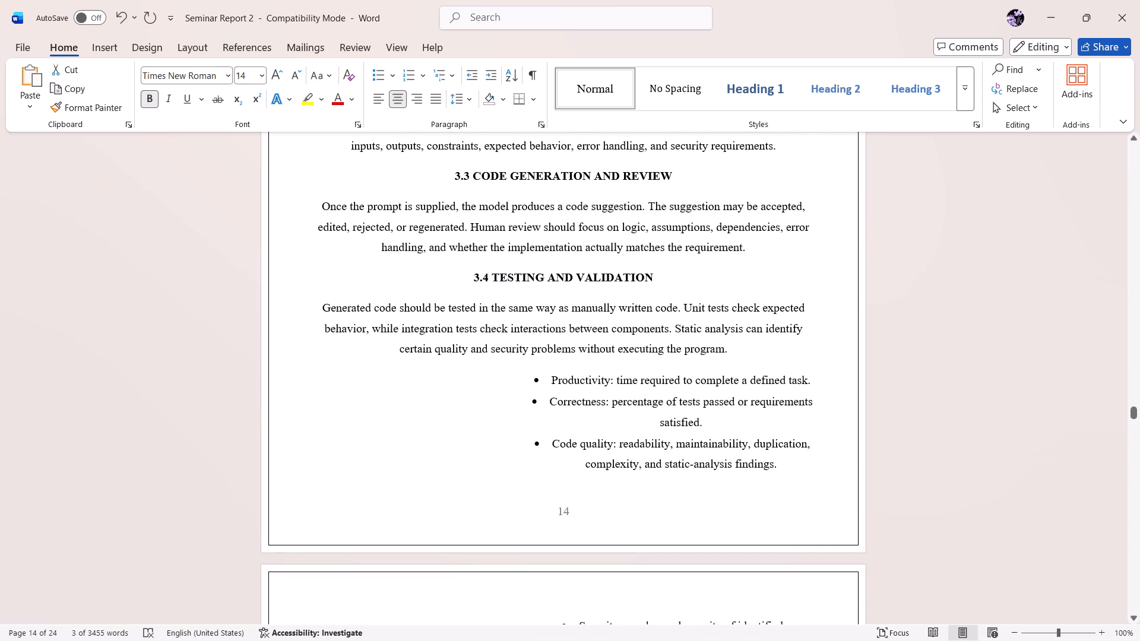
{"action": "scroll", "coordinate": [296, 327], "scroll_direction": "up", "scroll_amount": 4}
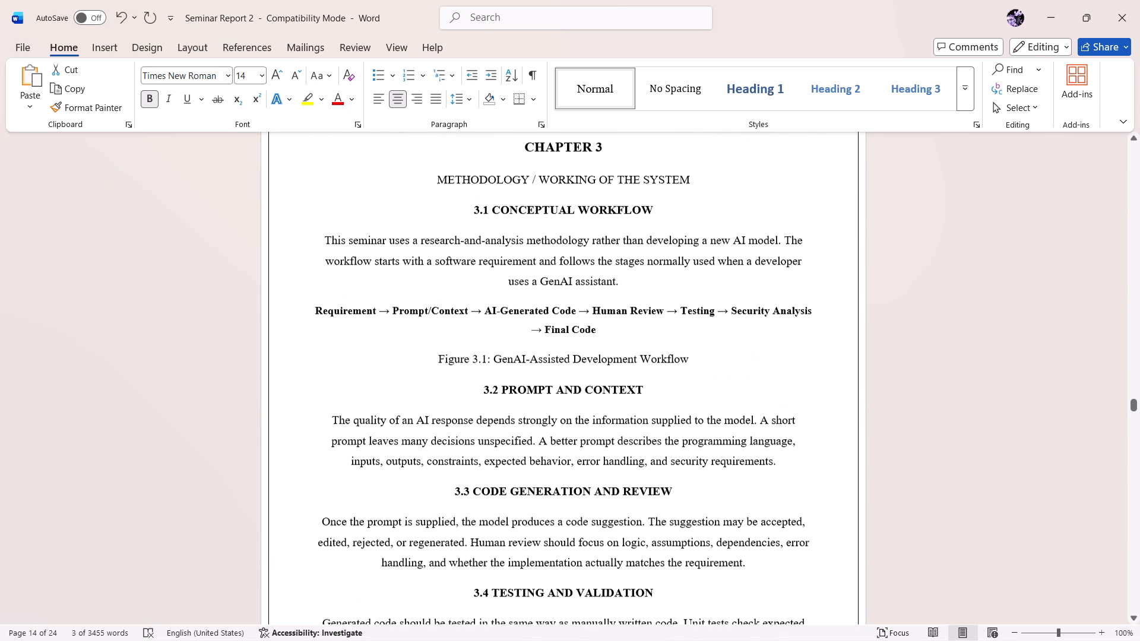
{"action": "scroll", "coordinate": [296, 327], "scroll_direction": "up", "scroll_amount": 2}
{"action": "left_click_drag", "start_coordinate": [522, 306], "coordinate": [619, 310]}
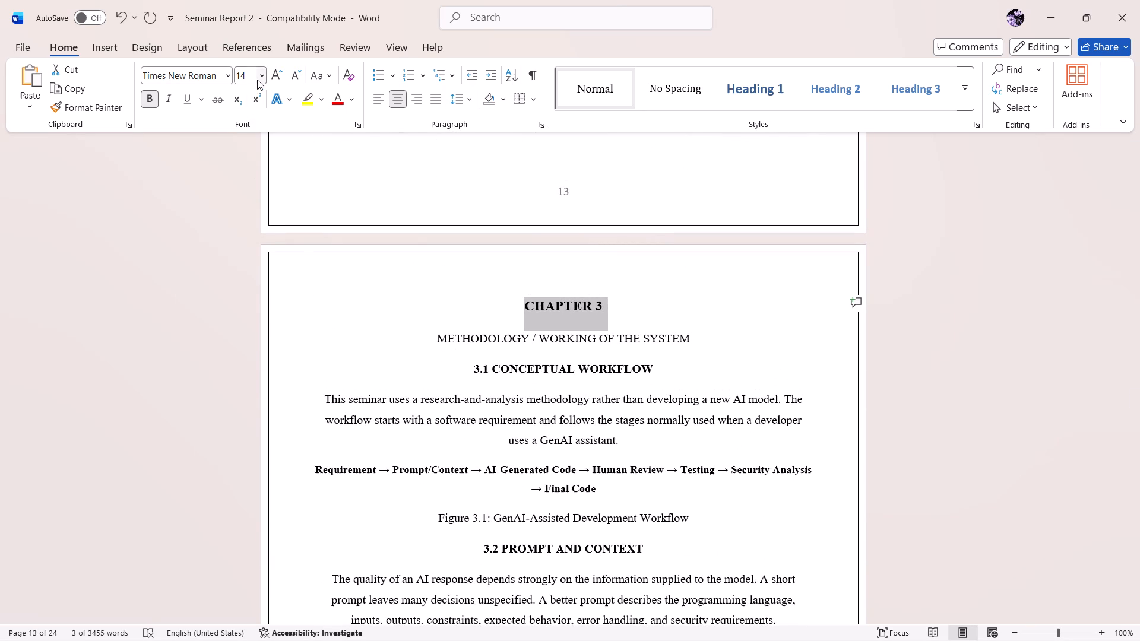
{"action": "left_click", "coordinate": [259, 77]}
{"action": "left_click", "coordinate": [248, 201]}
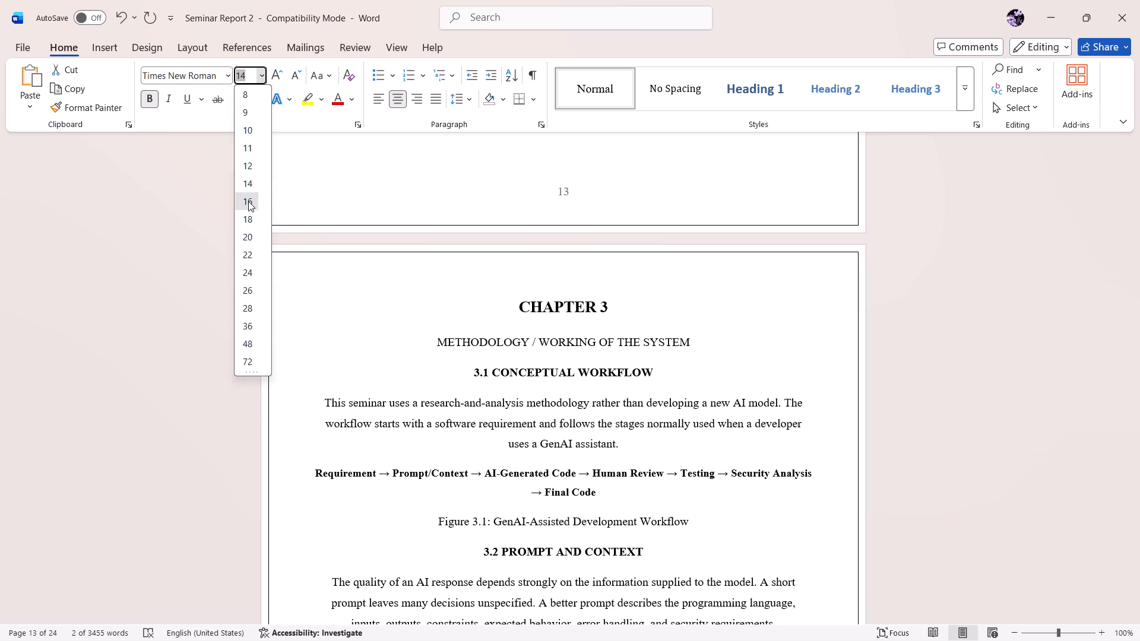
Set the font size of the Methodology / Working of the System title under Chapter 3 to 14.
{"action": "left_click_drag", "start_coordinate": [427, 341], "coordinate": [654, 329]}
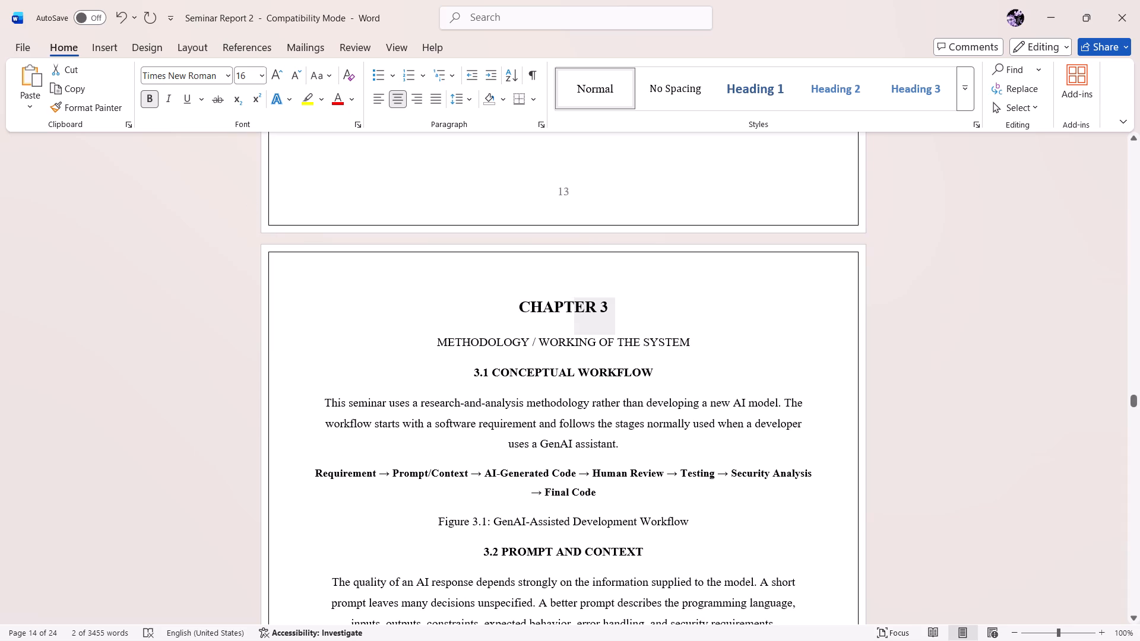
{"action": "left_click_drag", "start_coordinate": [654, 329], "coordinate": [691, 336]}
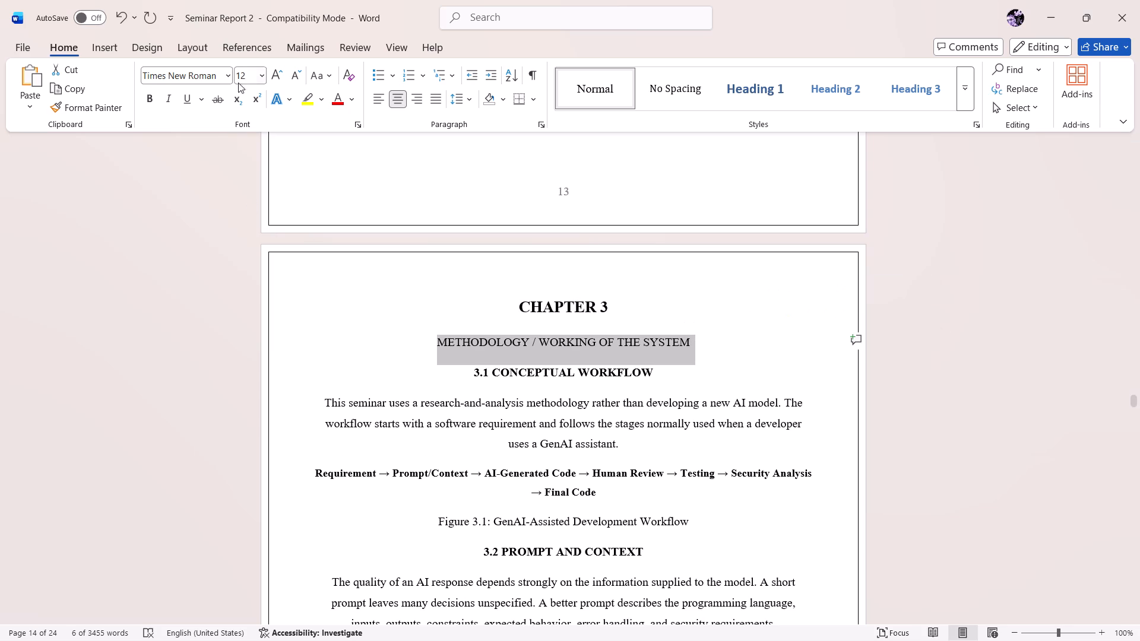
{"action": "left_click", "coordinate": [259, 78]}
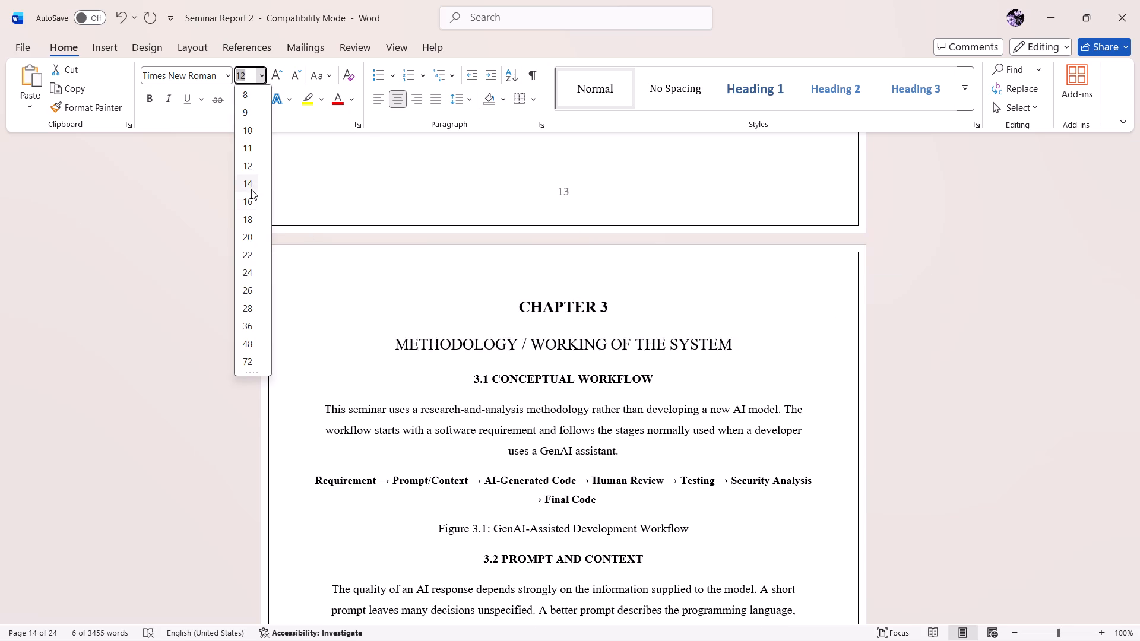
{"action": "left_click", "coordinate": [251, 188]}
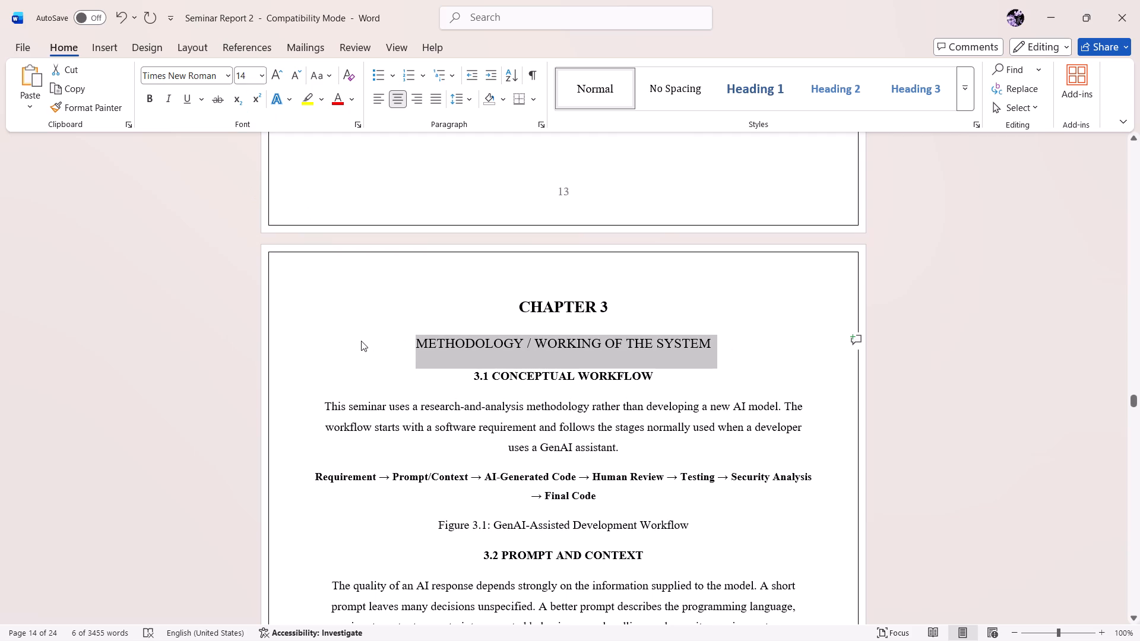
Set the font size of the 3.1 Conceptual Workflow heading in Chapter 3 to 14.
{"action": "left_click", "coordinate": [361, 341]}
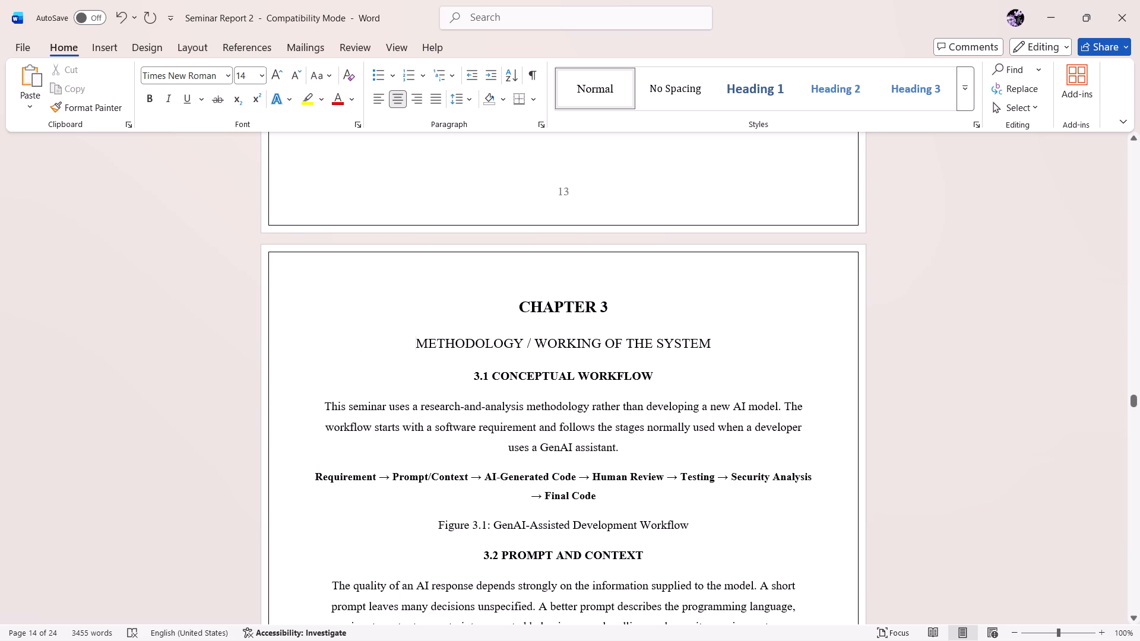
{"action": "left_click_drag", "start_coordinate": [467, 370], "coordinate": [647, 380]}
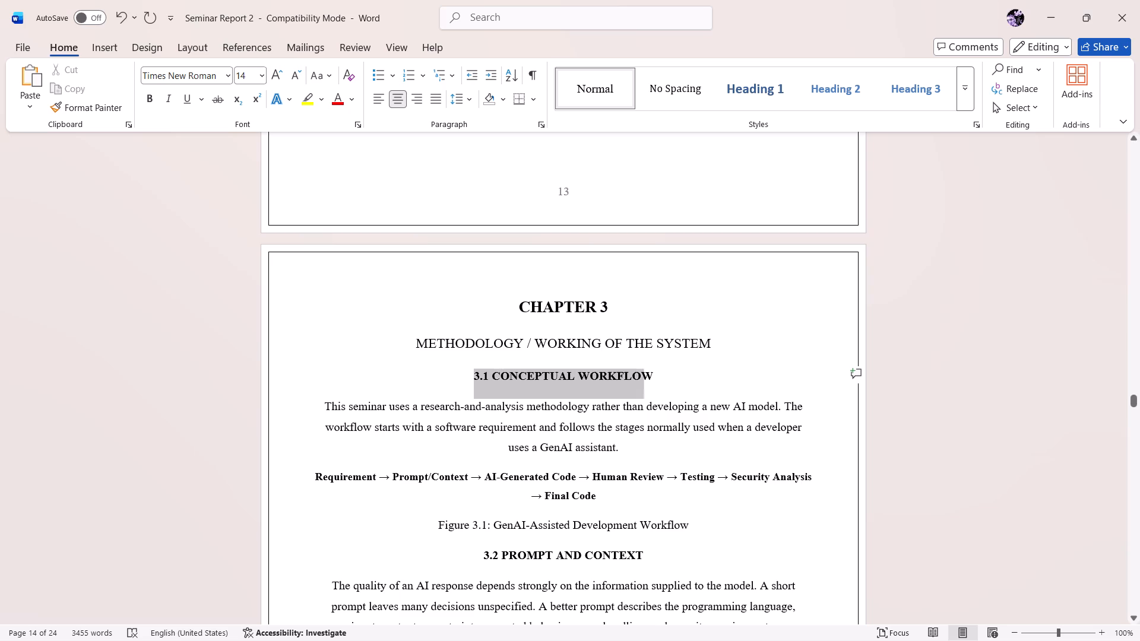
{"action": "left_click_drag", "start_coordinate": [647, 380], "coordinate": [664, 377]}
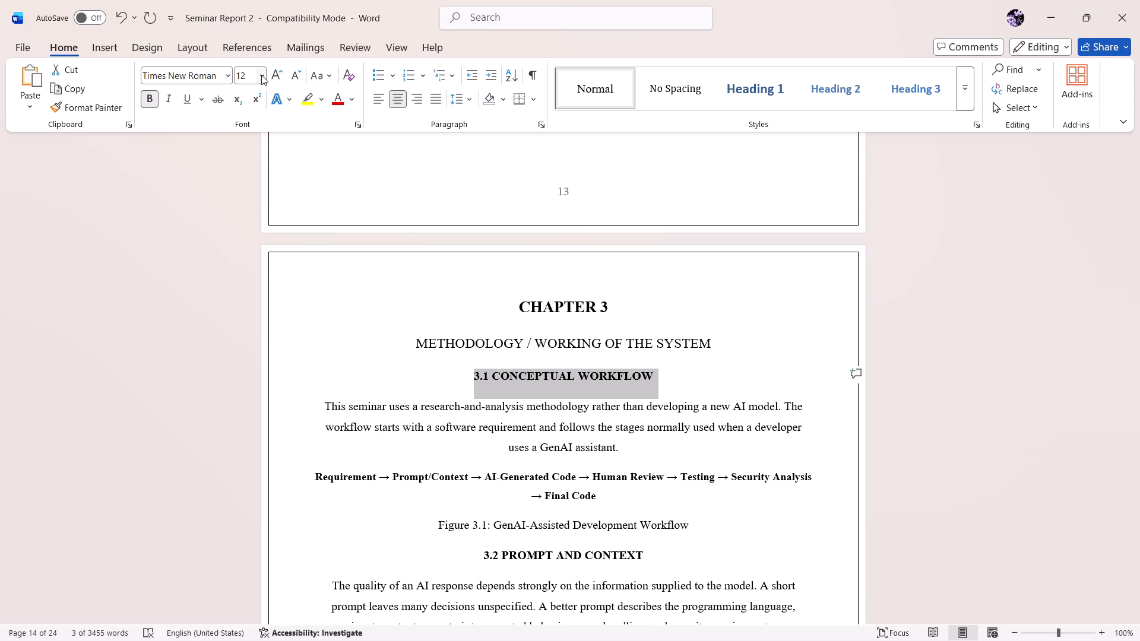
{"action": "left_click", "coordinate": [261, 75]}
{"action": "left_click", "coordinate": [242, 186]}
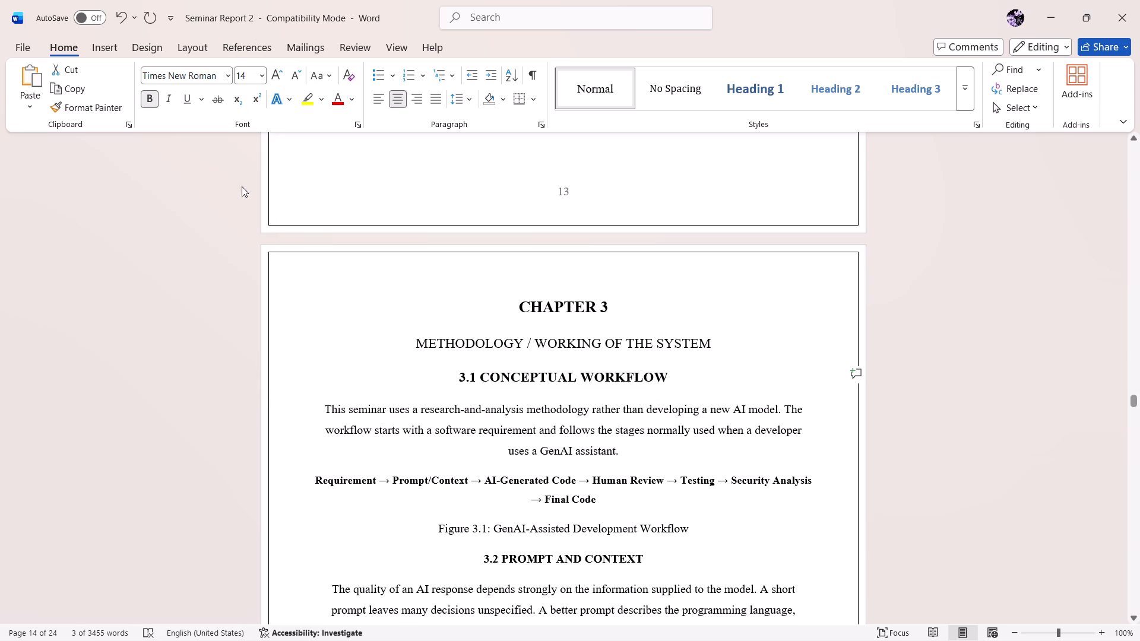
Set the font size of the 3.2 Prompt and Context heading to 14.
{"action": "scroll", "coordinate": [369, 417], "scroll_direction": "down", "scroll_amount": 3}
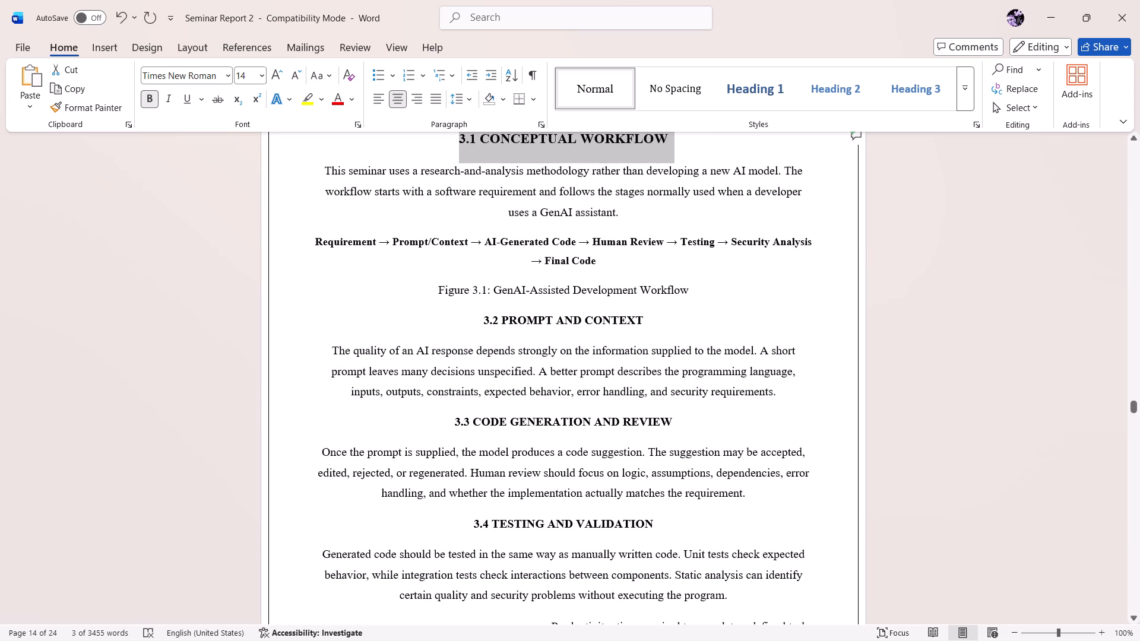
{"action": "left_click_drag", "start_coordinate": [476, 319], "coordinate": [645, 338]}
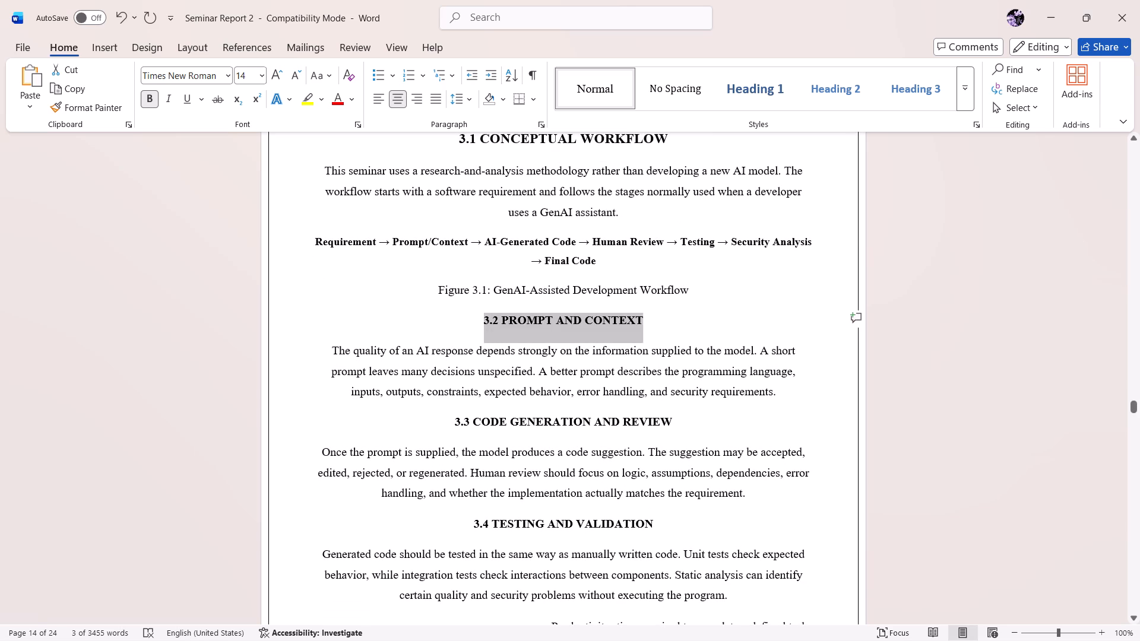
{"action": "left_click_drag", "start_coordinate": [645, 338], "coordinate": [647, 336]}
{"action": "left_click", "coordinate": [261, 78]}
{"action": "left_click", "coordinate": [255, 189]}
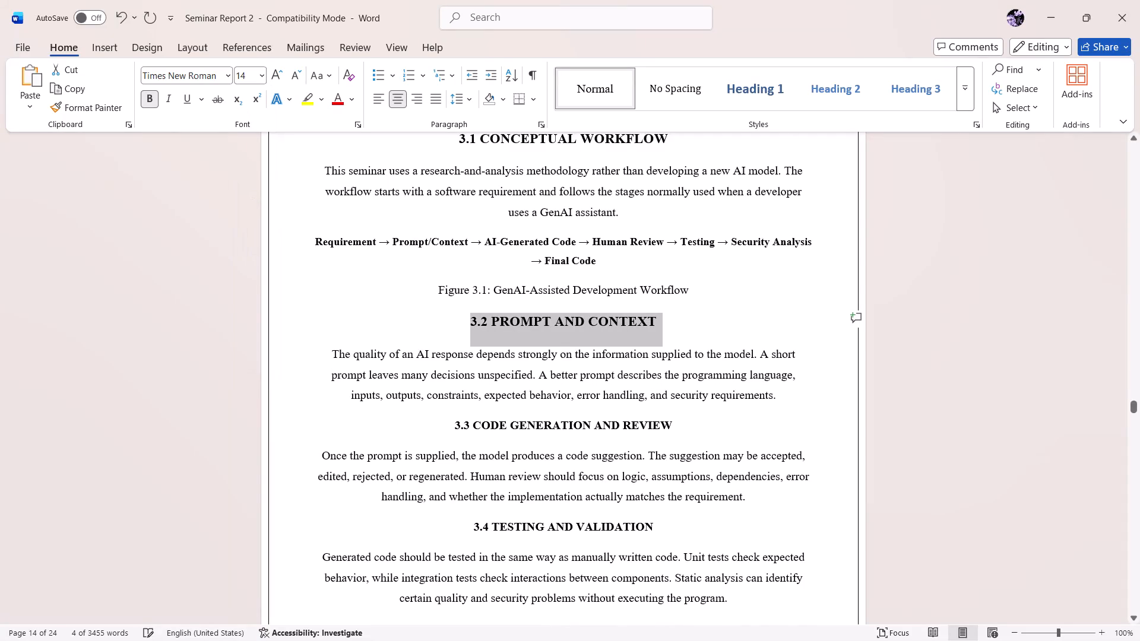
Set the font size of the 3.3 Code Generation and Review heading to 14.
{"action": "left_click_drag", "start_coordinate": [444, 421], "coordinate": [678, 439]}
{"action": "left_click", "coordinate": [263, 75]}
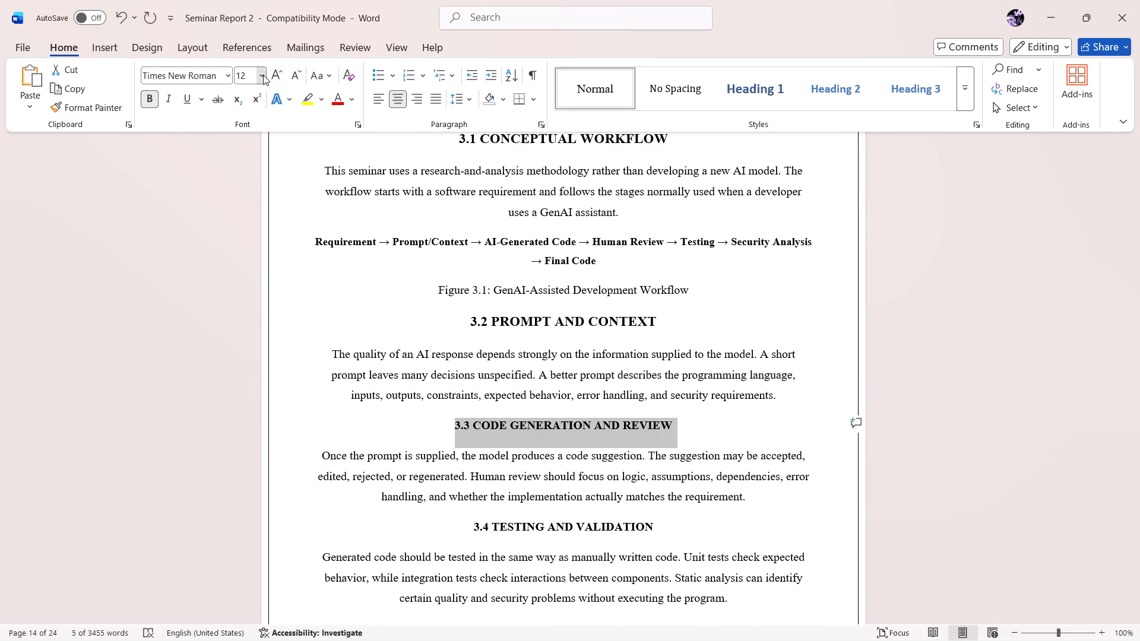
{"action": "left_click", "coordinate": [251, 188]}
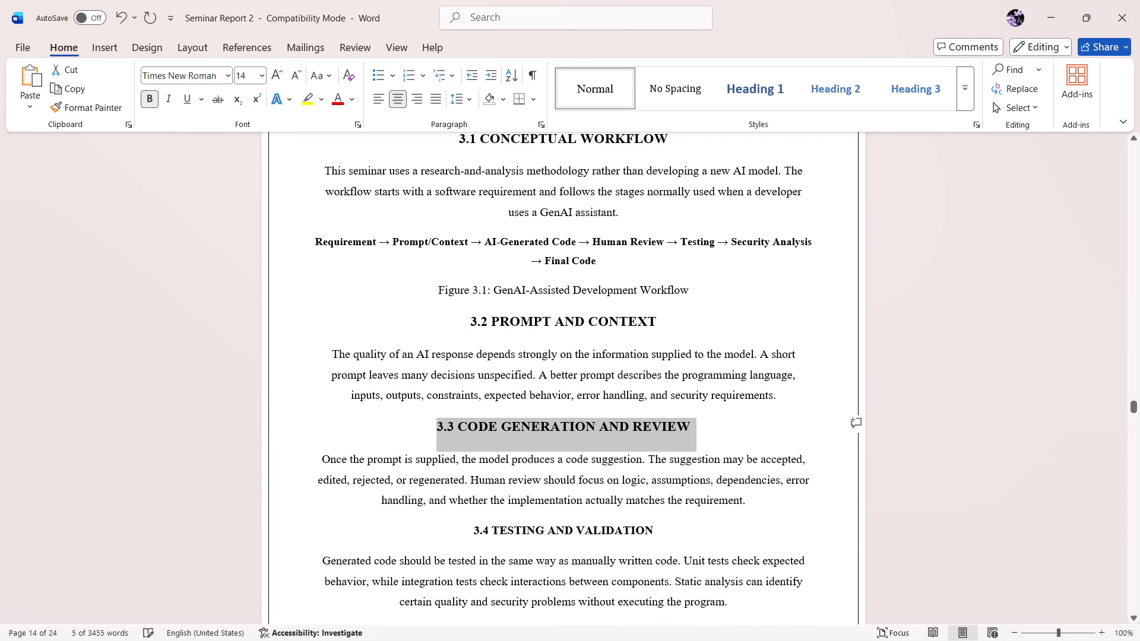
Set the font size of the 3.4 Testing and Validation heading to 14.
{"action": "scroll", "coordinate": [452, 364], "scroll_direction": "down", "scroll_amount": 2}
{"action": "left_click_drag", "start_coordinate": [471, 341], "coordinate": [637, 341]}
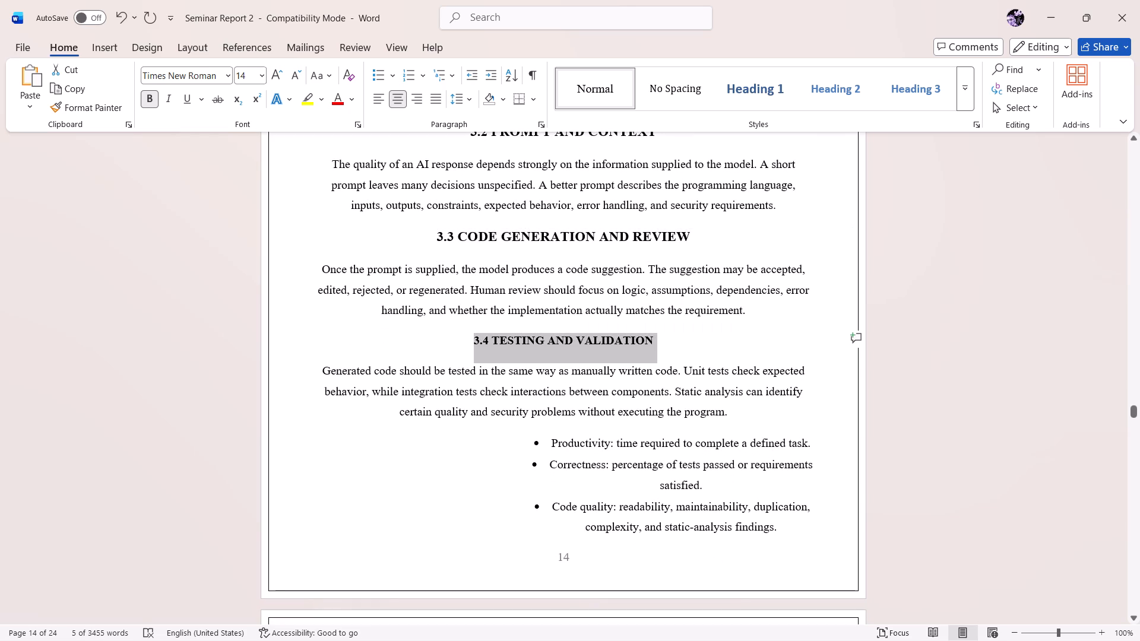
{"action": "left_click_drag", "start_coordinate": [637, 341], "coordinate": [651, 345]}
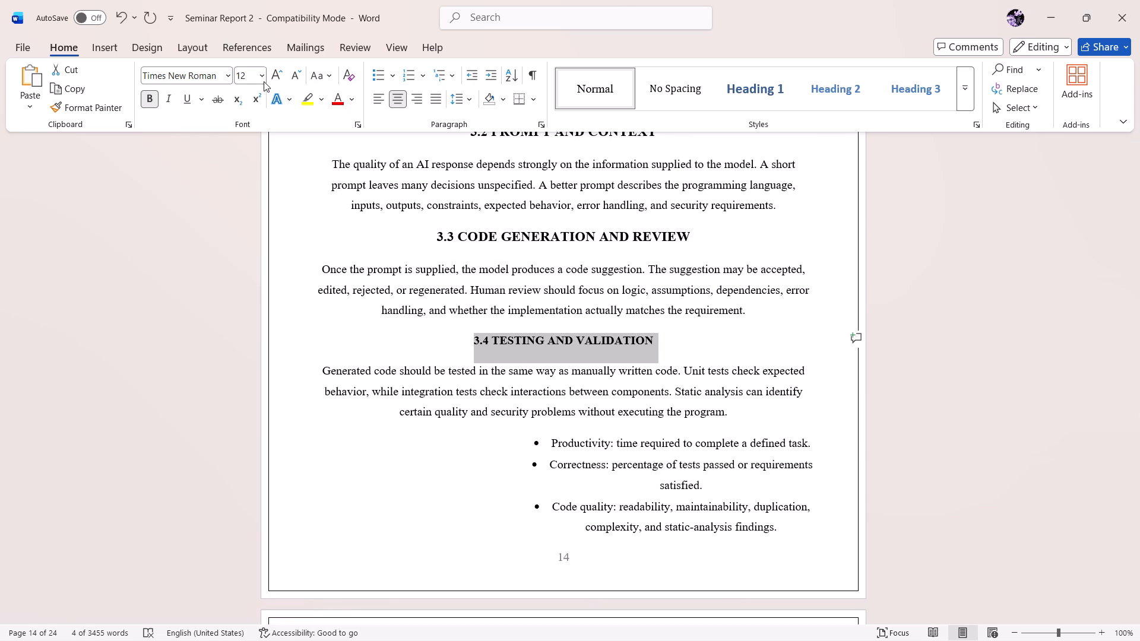
{"action": "left_click", "coordinate": [264, 81]}
{"action": "left_click", "coordinate": [254, 185]}
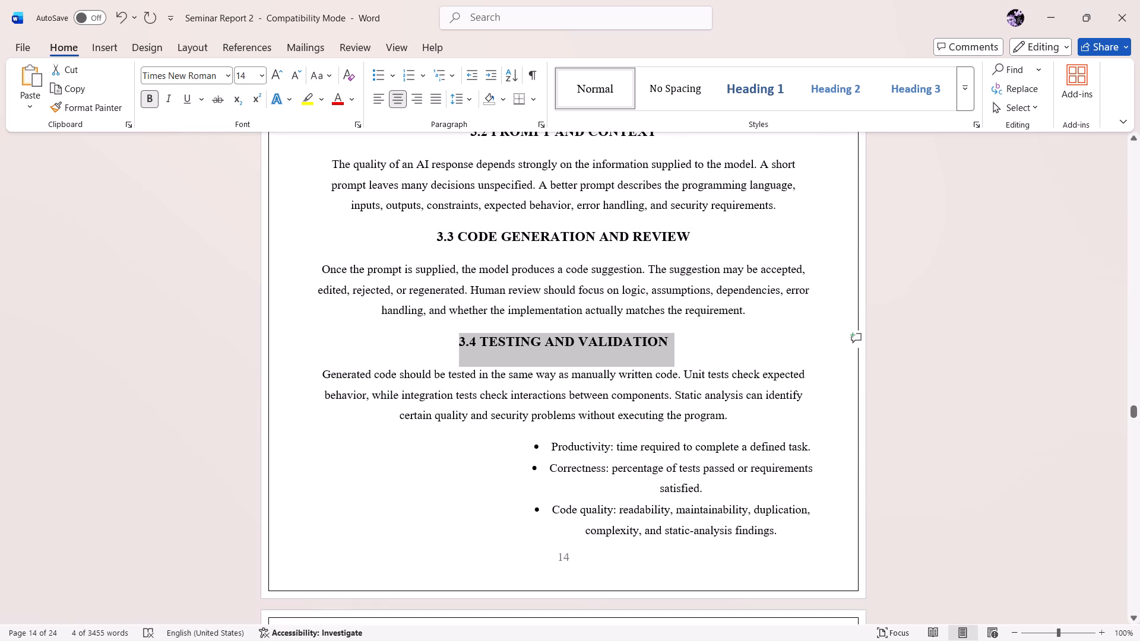
Remove the excess left indent from the Productivity, Correctness and Code quality bullets under section 3.4 by decreasing their indent repeatedly.
{"action": "scroll", "coordinate": [467, 378], "scroll_direction": "down", "scroll_amount": 1}
{"action": "left_click_drag", "start_coordinate": [533, 313], "coordinate": [754, 409]}
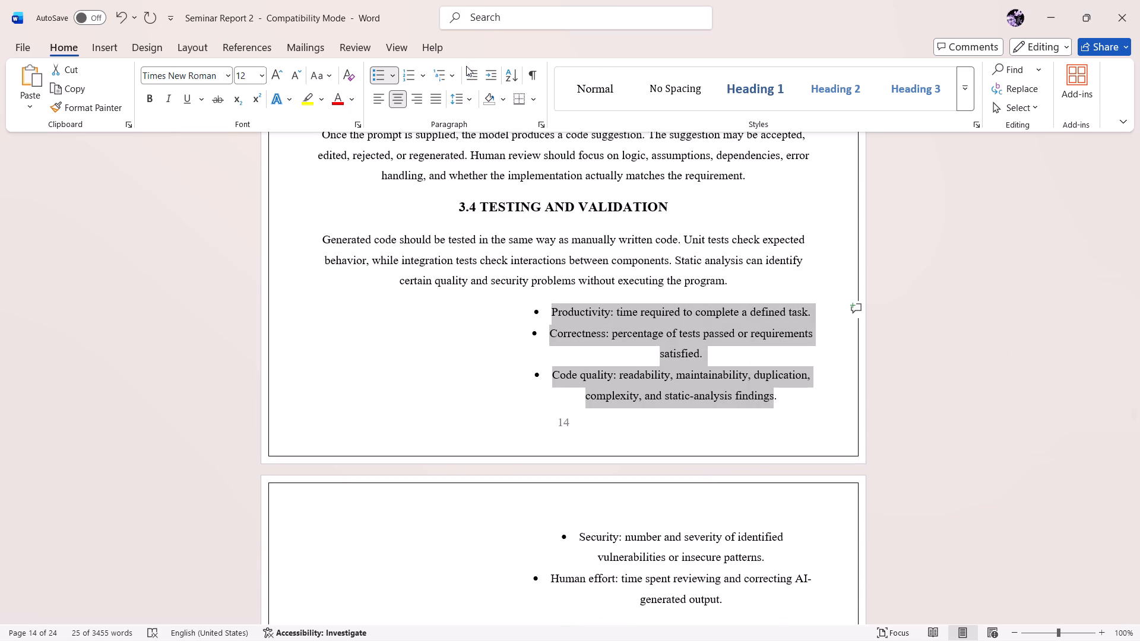
{"action": "left_click", "coordinate": [475, 84]}
{"action": "triple_click", "coordinate": [475, 84]}
{"action": "double_click", "coordinate": [475, 84]}
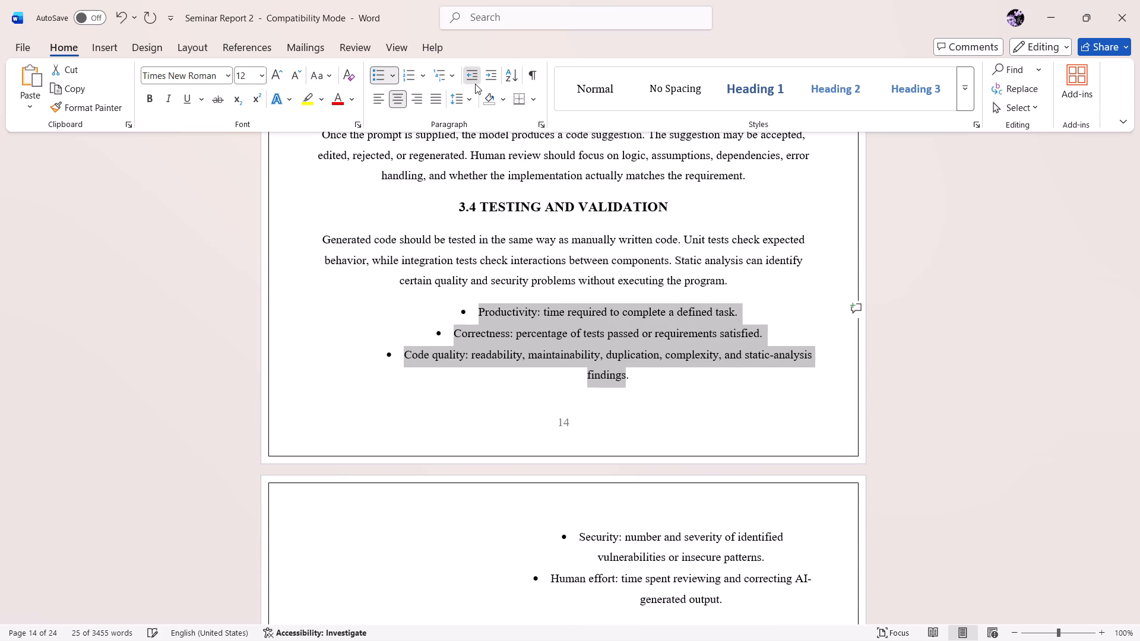
{"action": "triple_click", "coordinate": [475, 84]}
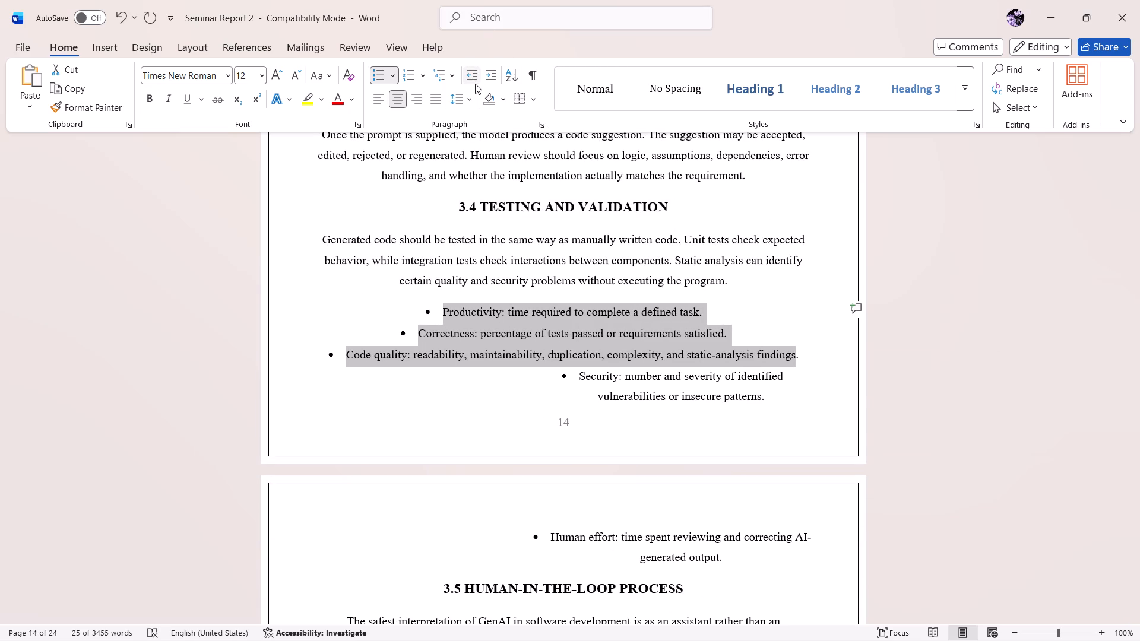
{"action": "left_click", "coordinate": [475, 84]}
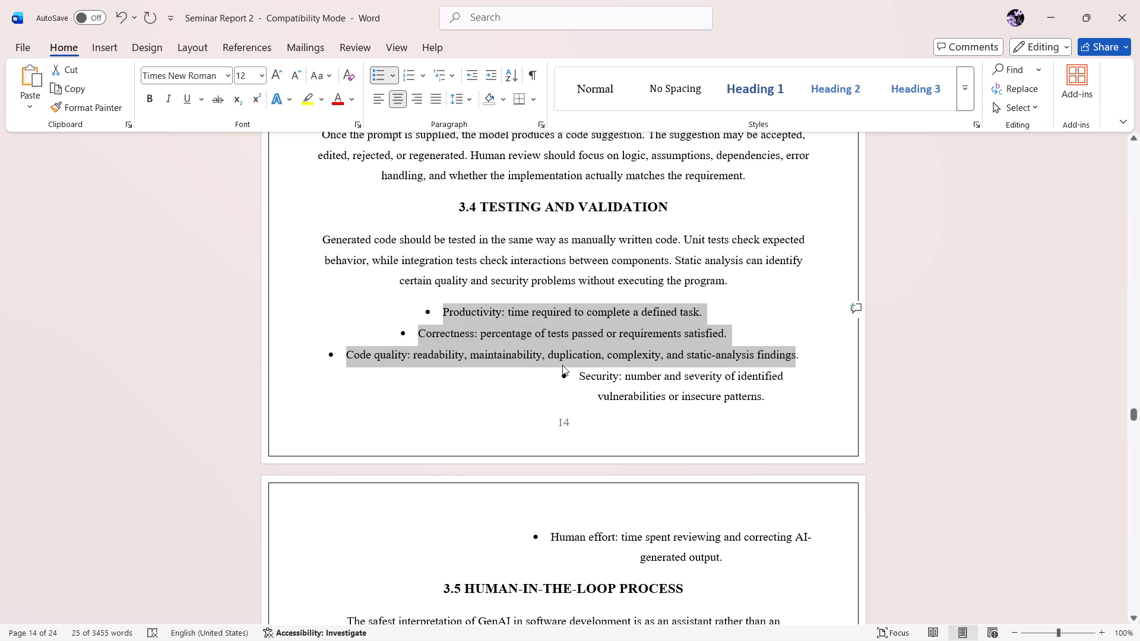
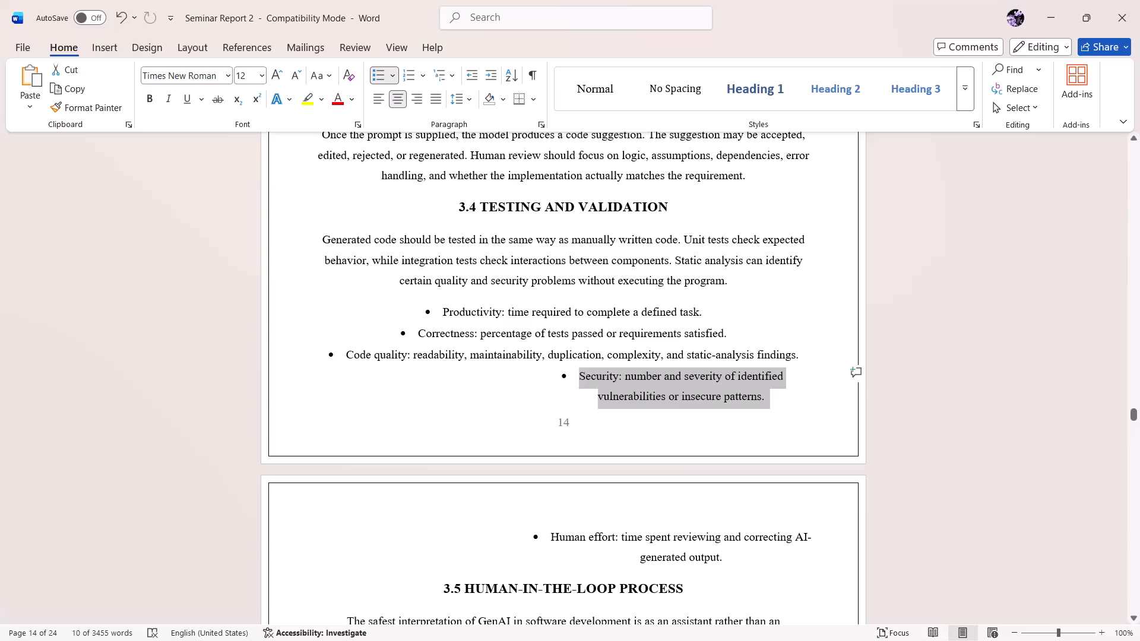
Remove the excess left indent from the Security bullet under section 3.4 by decreasing its indent repeatedly.
{"action": "triple_click", "coordinate": [469, 81]}
{"action": "triple_click", "coordinate": [469, 81]}
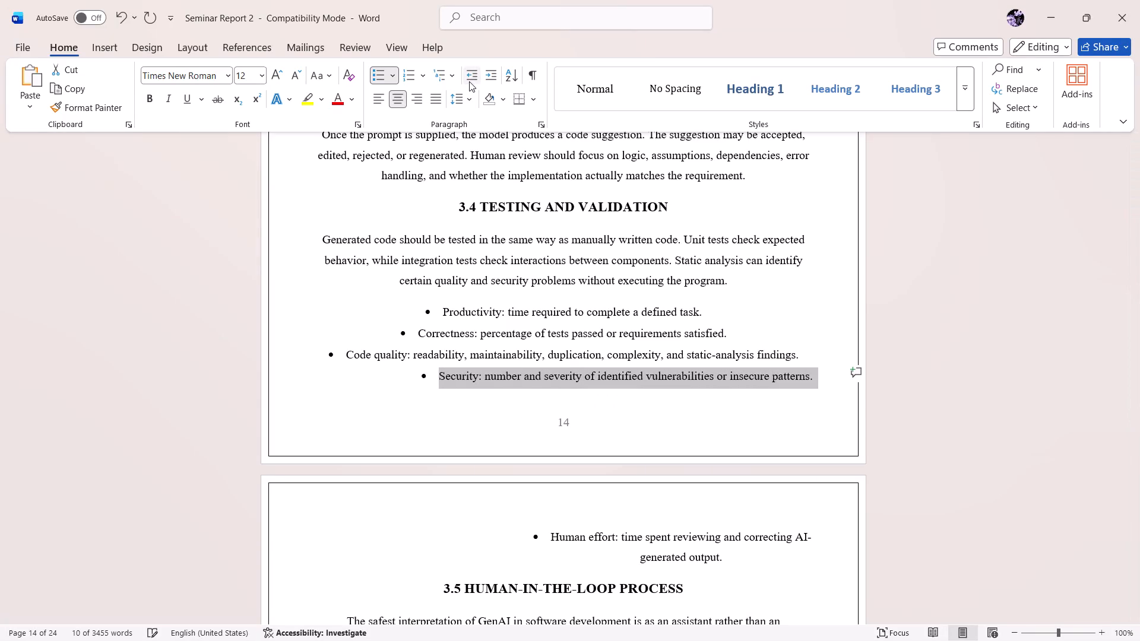
{"action": "left_click", "coordinate": [469, 81]}
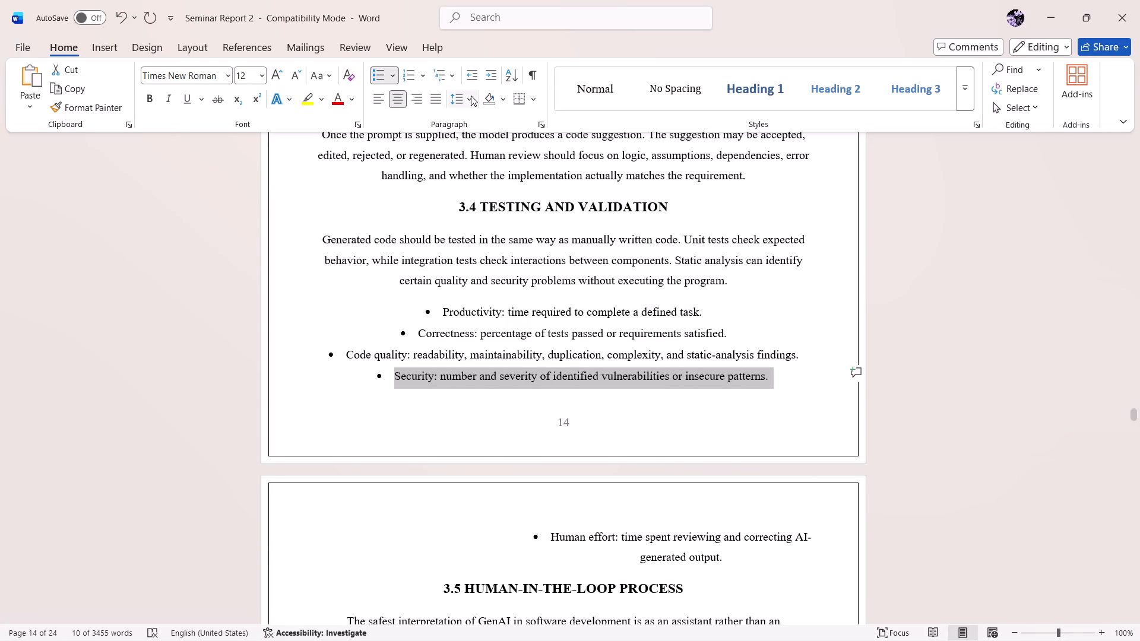
{"action": "left_click", "coordinate": [473, 75]}
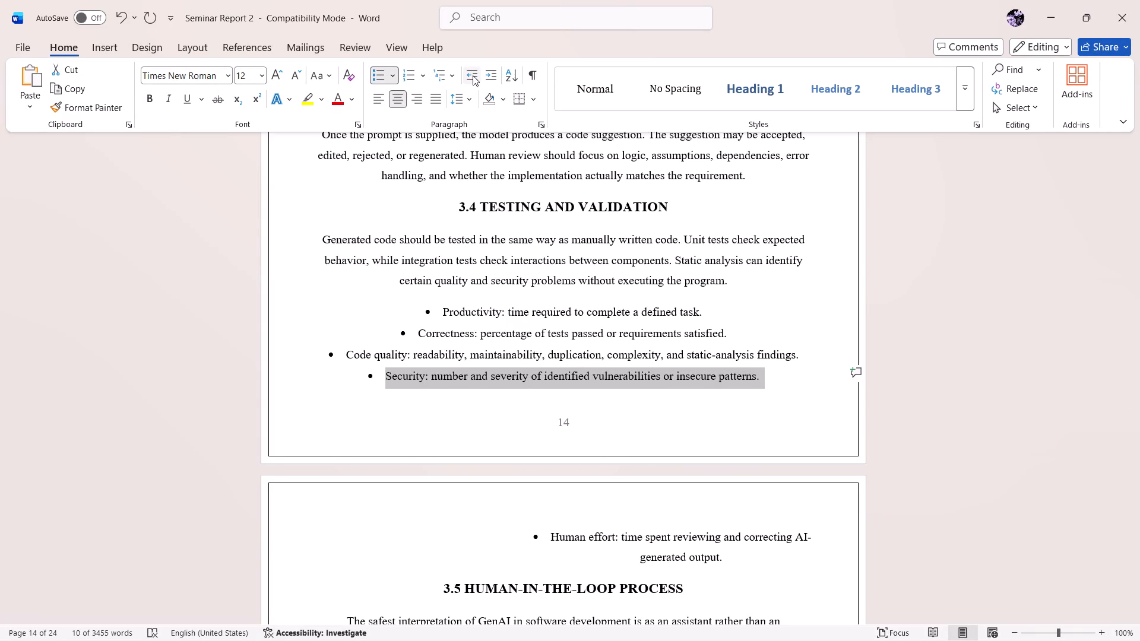
{"action": "left_click", "coordinate": [473, 75]}
Left-align the Productivity, Correctness, Code quality and Security bullets under section 3.4.
{"action": "left_click_drag", "start_coordinate": [411, 306], "coordinate": [751, 388]}
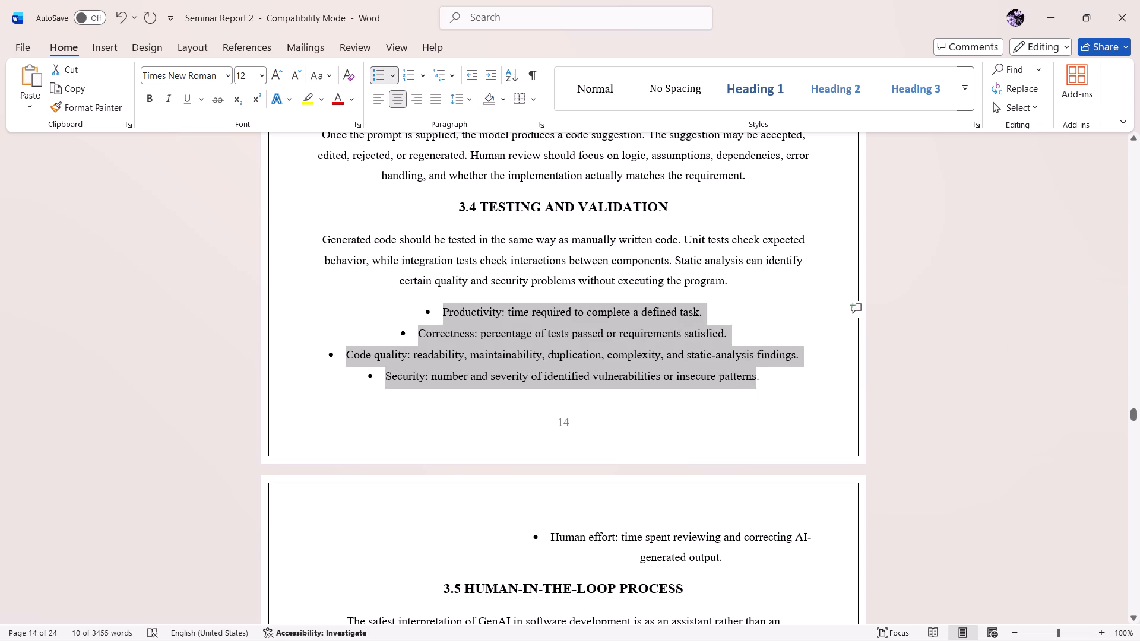
{"action": "left_click", "coordinate": [379, 103]}
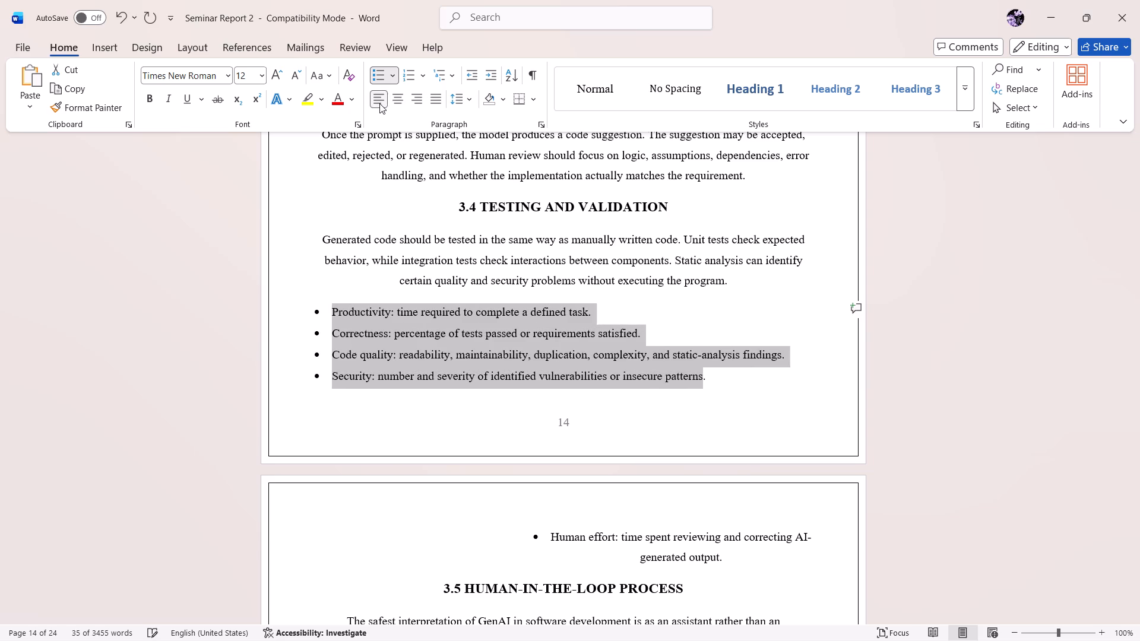
{"action": "left_click", "coordinate": [363, 175]}
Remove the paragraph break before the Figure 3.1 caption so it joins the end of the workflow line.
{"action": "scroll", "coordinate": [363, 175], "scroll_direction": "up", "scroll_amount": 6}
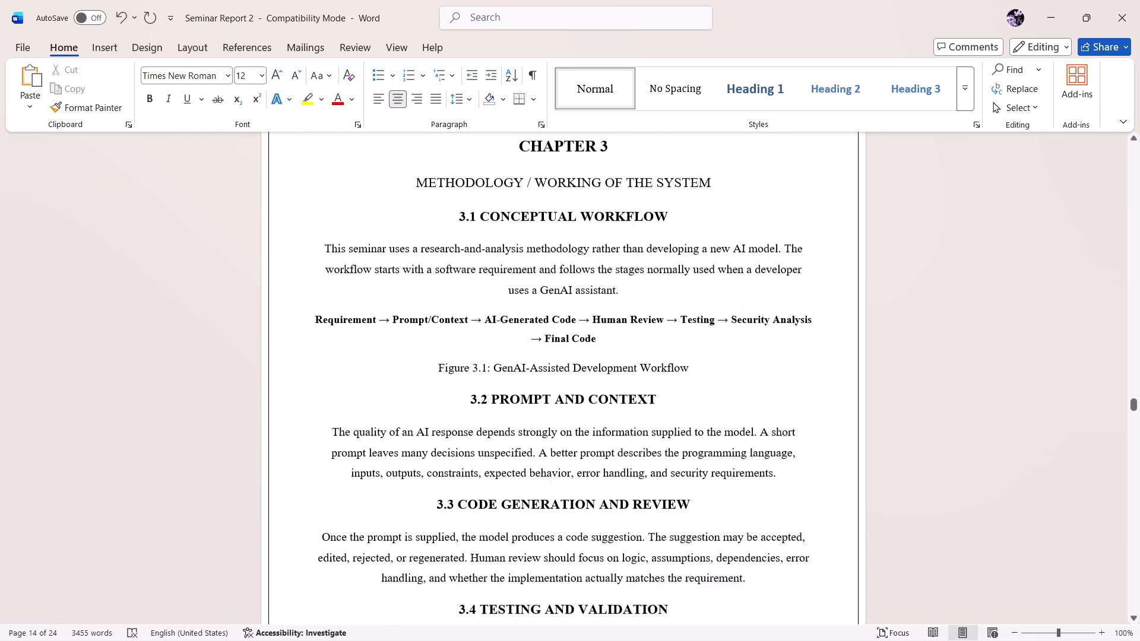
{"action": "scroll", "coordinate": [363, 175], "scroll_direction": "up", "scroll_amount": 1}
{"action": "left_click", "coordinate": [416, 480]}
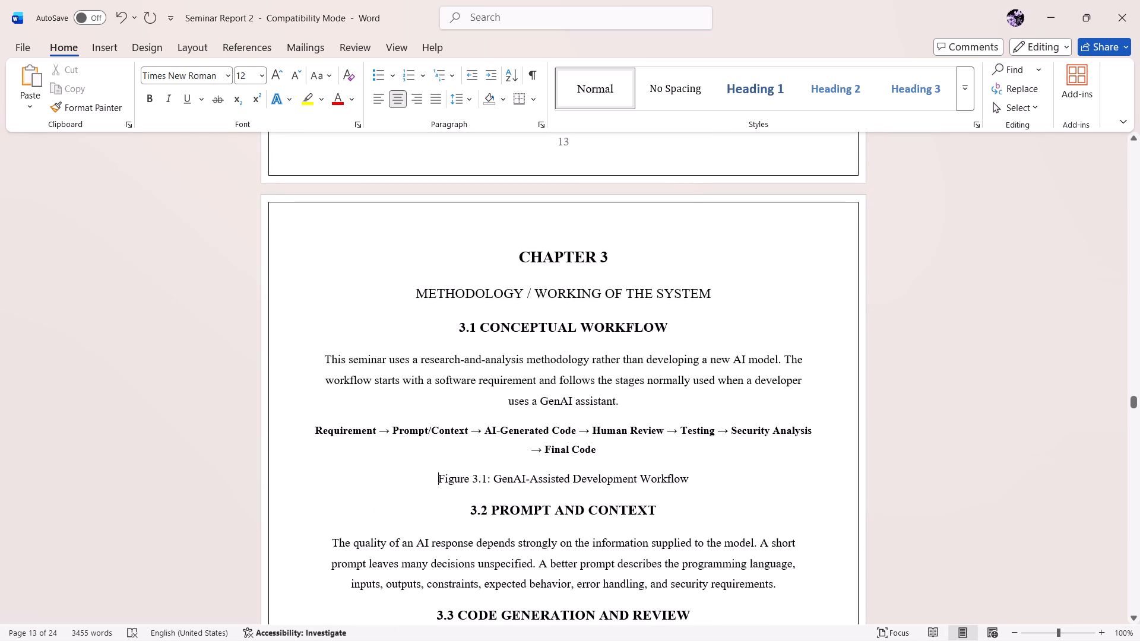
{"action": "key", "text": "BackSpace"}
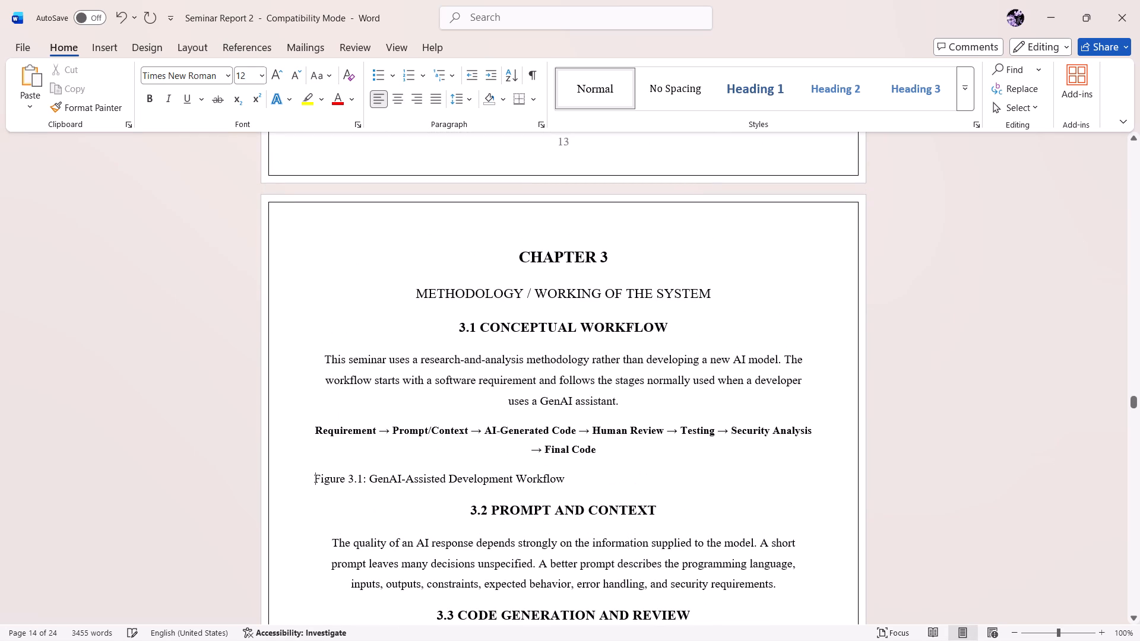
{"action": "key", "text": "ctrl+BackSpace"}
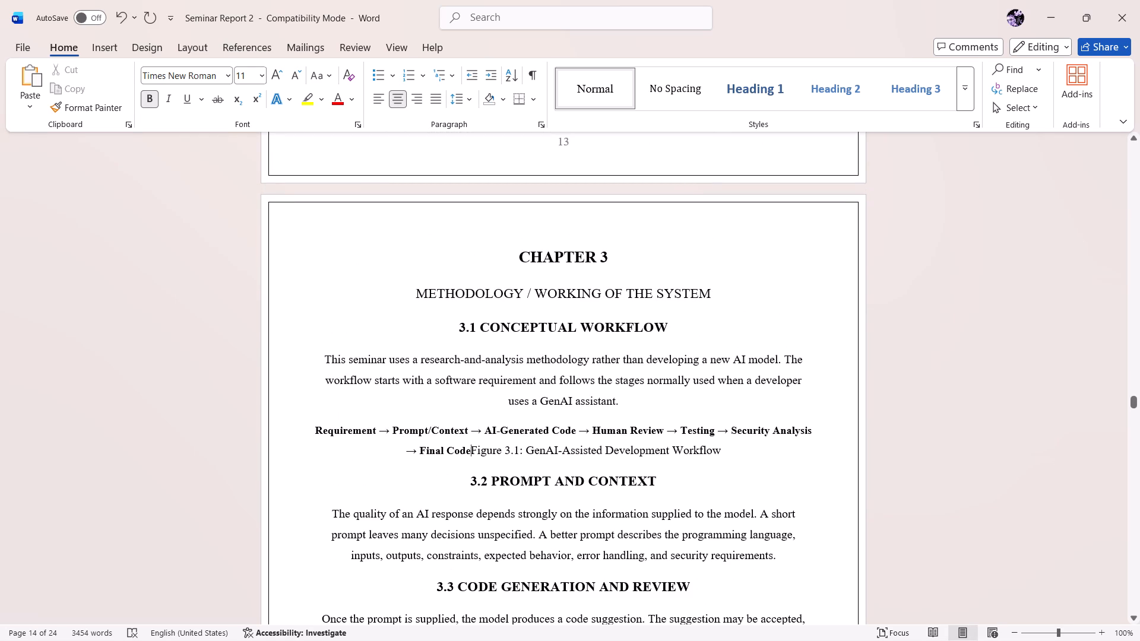
Left-align the Human effort bullet under section 3.4 and decrease its indent until it lines up with the other bullets.
{"action": "scroll", "coordinate": [416, 480], "scroll_direction": "down", "scroll_amount": 12}
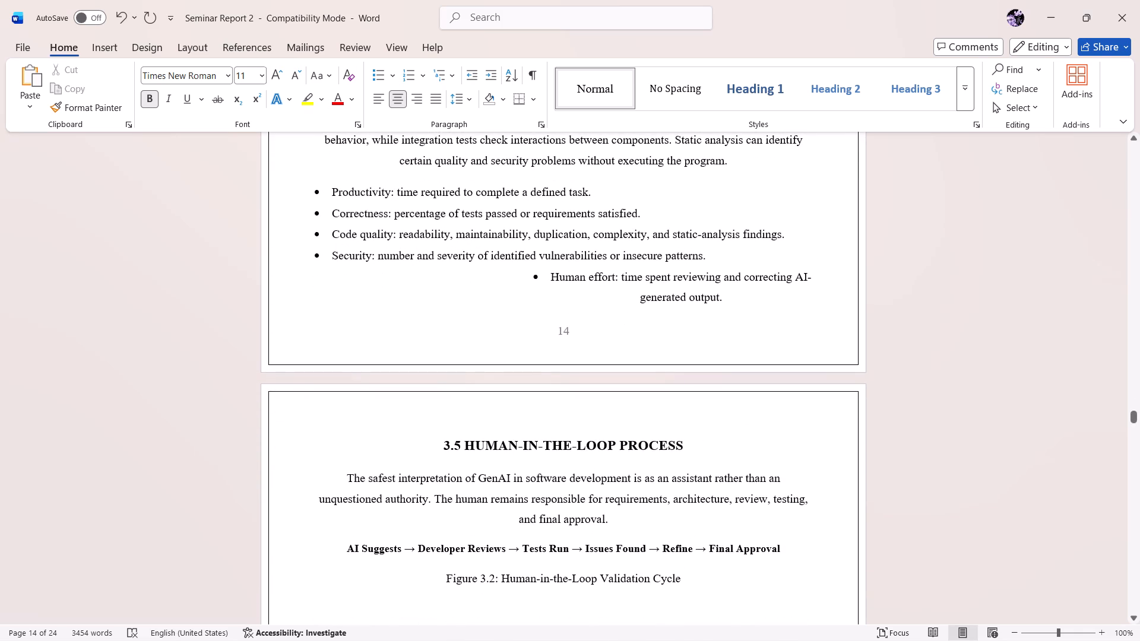
{"action": "left_click_drag", "start_coordinate": [527, 276], "coordinate": [733, 300]}
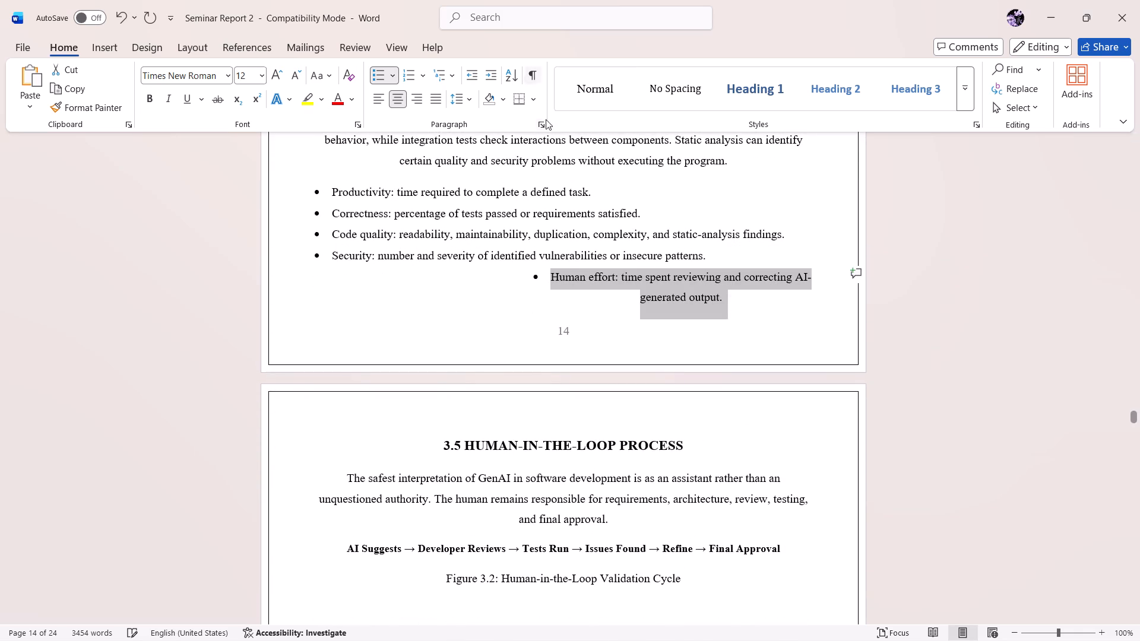
{"action": "left_click", "coordinate": [373, 102]}
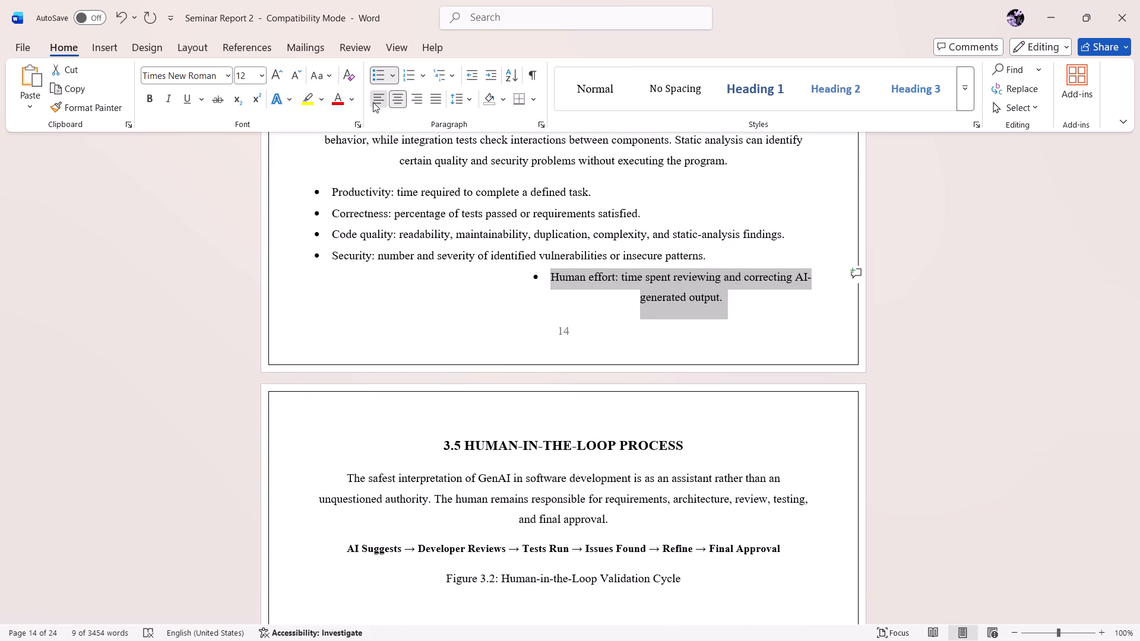
{"action": "triple_click", "coordinate": [464, 72]}
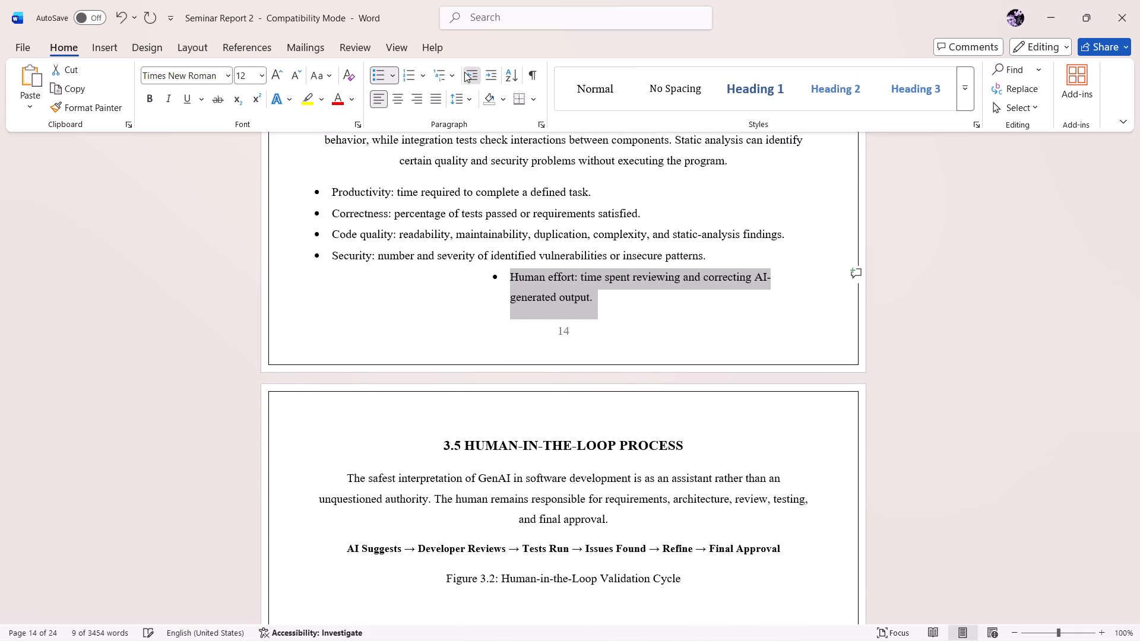
{"action": "triple_click", "coordinate": [464, 72]}
{"action": "triple_click", "coordinate": [464, 72]}
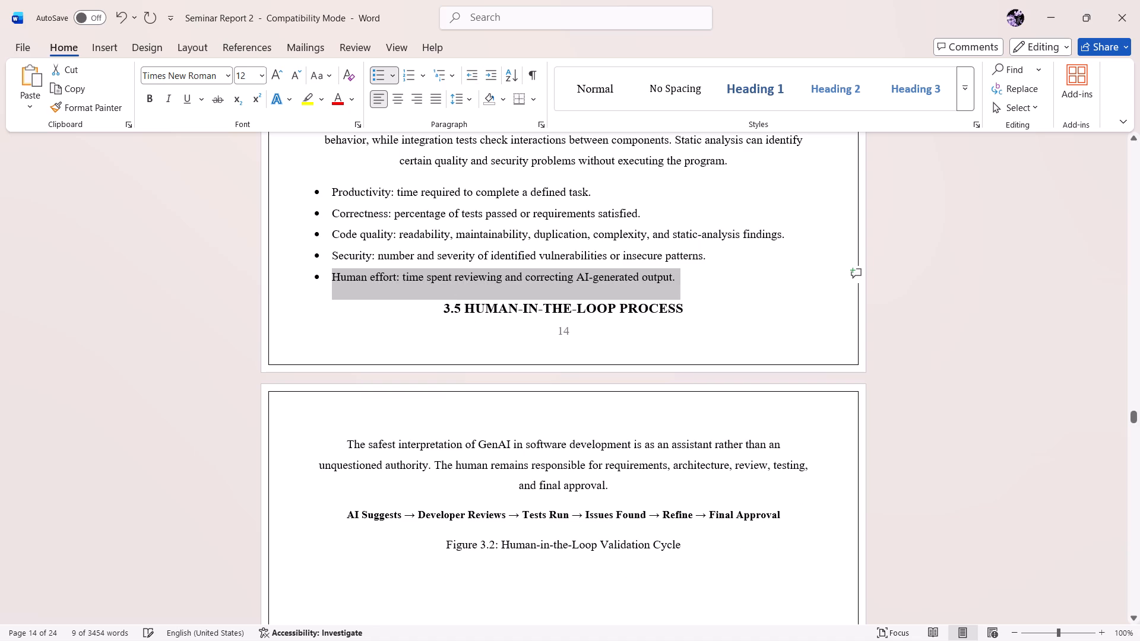
Insert an empty line before the 3.5 Human-in-the-Loop Process heading to push it onto the following page.
{"action": "left_click", "coordinate": [442, 309]}
{"action": "key", "text": "Return"}
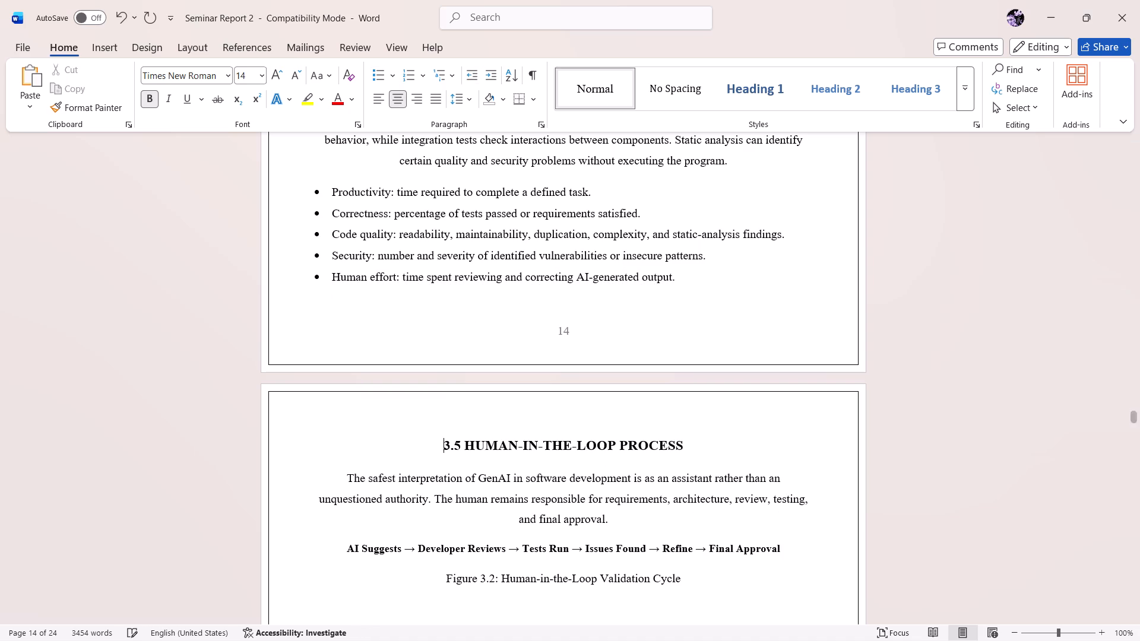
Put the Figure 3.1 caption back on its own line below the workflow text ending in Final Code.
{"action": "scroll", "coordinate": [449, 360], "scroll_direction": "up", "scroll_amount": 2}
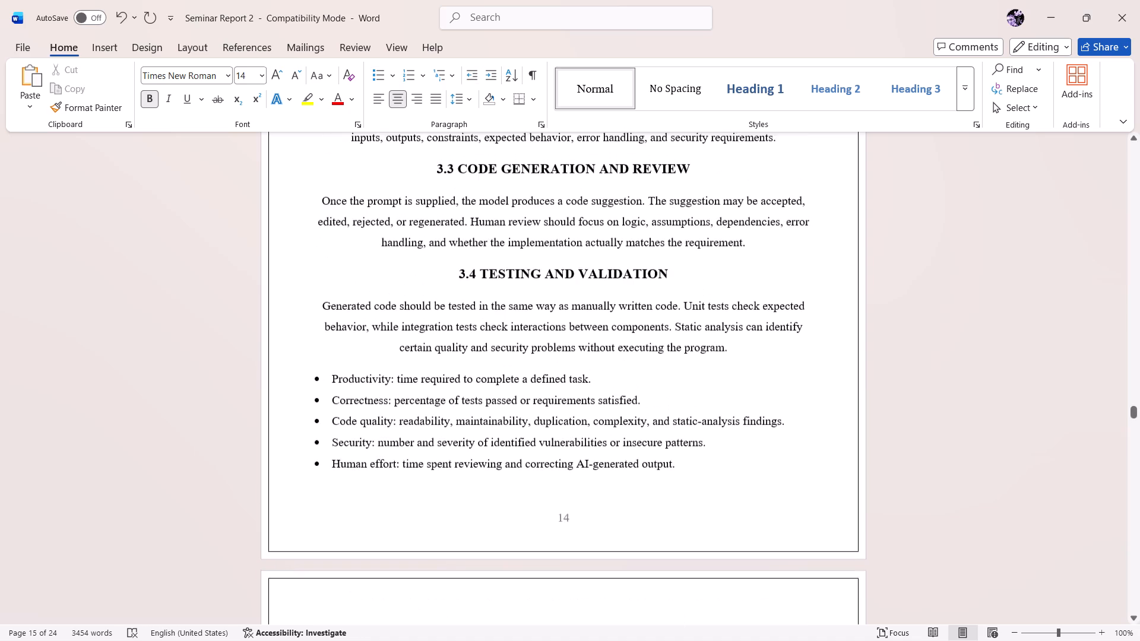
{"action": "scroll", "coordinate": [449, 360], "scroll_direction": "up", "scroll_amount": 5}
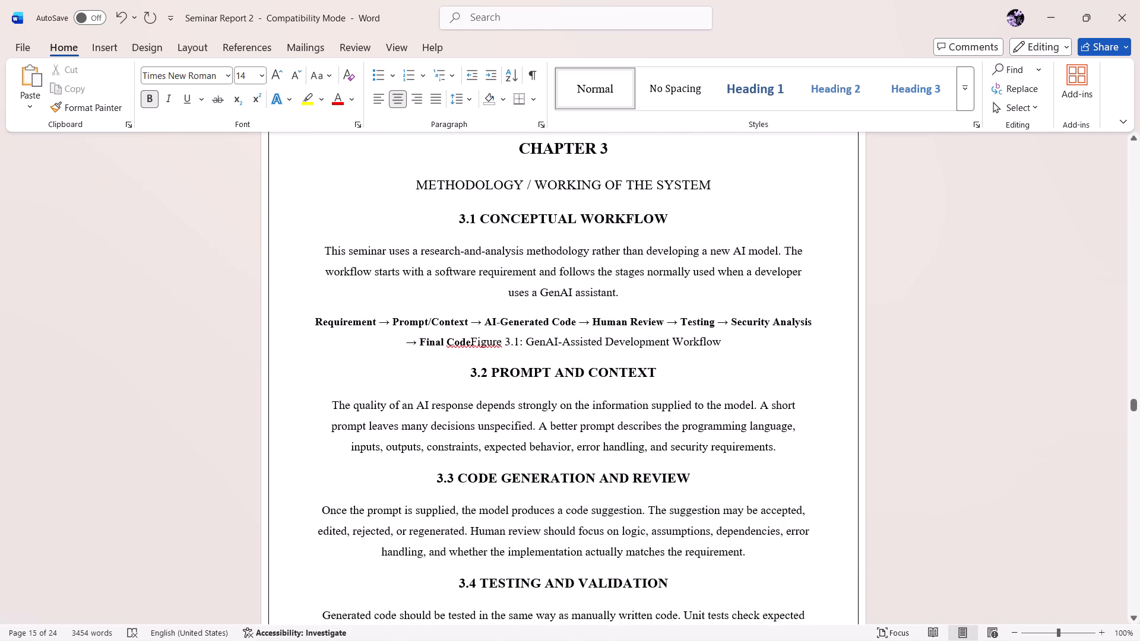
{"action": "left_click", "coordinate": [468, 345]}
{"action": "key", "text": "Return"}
Check the font sizes and layout of the 3.2, 3.3, 3.4 and 3.5 section headings one after another.
{"action": "scroll", "coordinate": [590, 327], "scroll_direction": "down", "scroll_amount": 5}
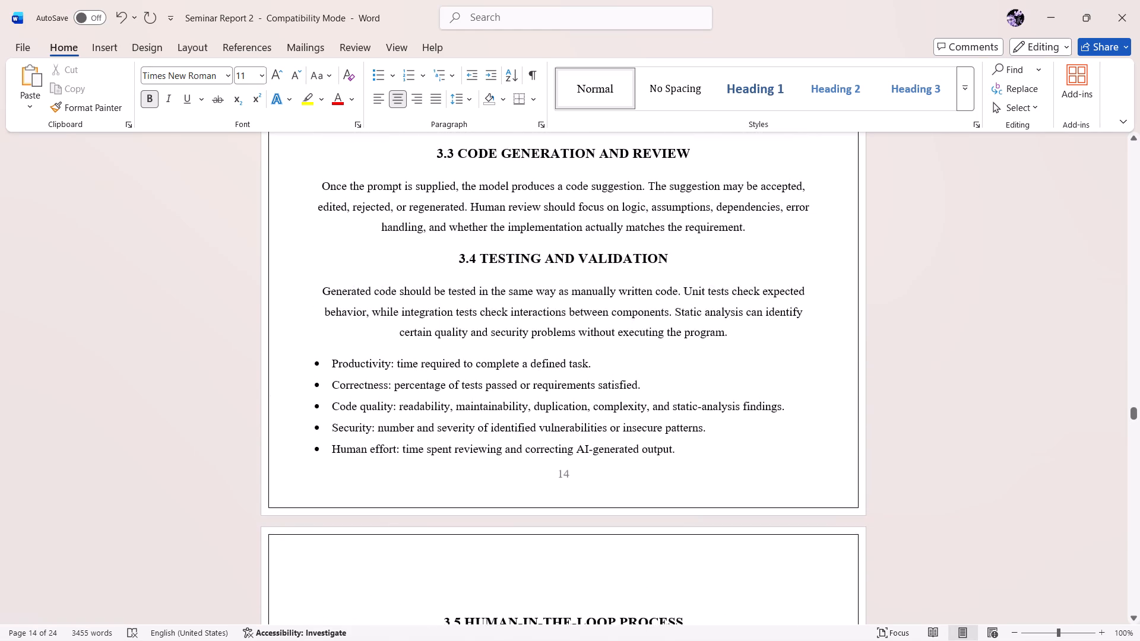
{"action": "scroll", "coordinate": [590, 327], "scroll_direction": "up", "scroll_amount": 3}
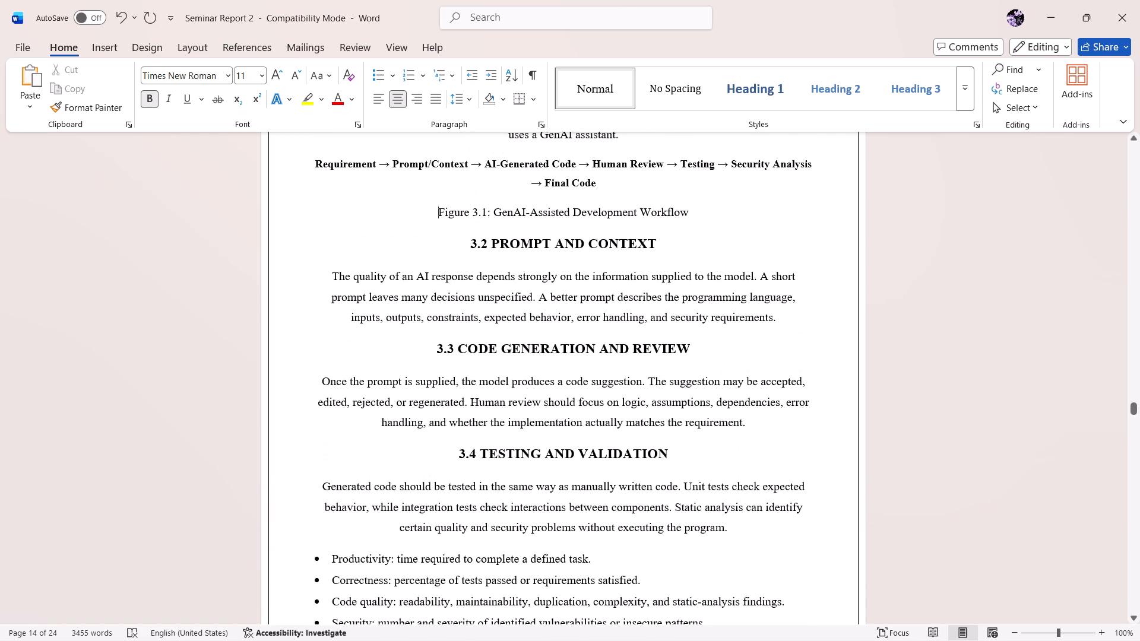
{"action": "left_click_drag", "start_coordinate": [524, 243], "coordinate": [635, 247]}
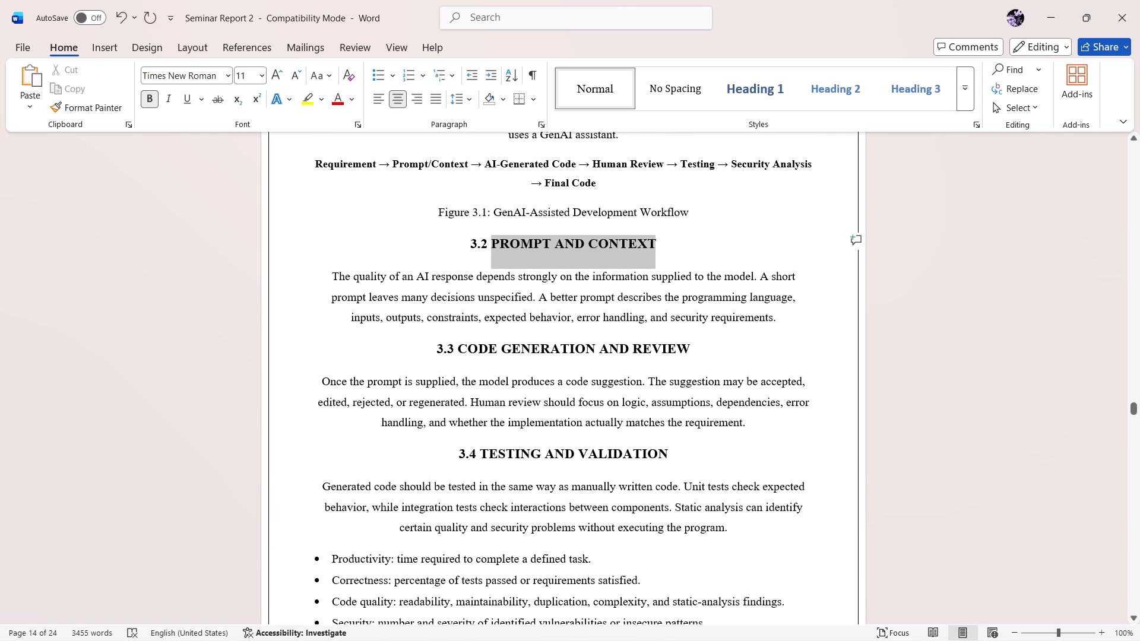
{"action": "left_click_drag", "start_coordinate": [635, 247], "coordinate": [643, 249]}
{"action": "left_click", "coordinate": [699, 356]}
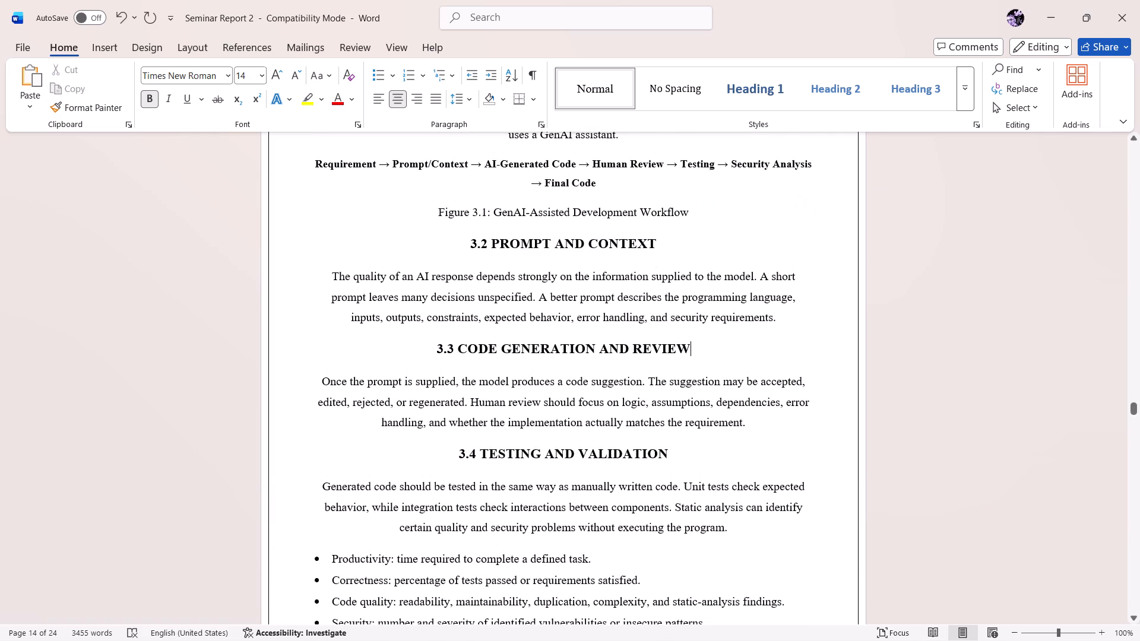
{"action": "left_click_drag", "start_coordinate": [429, 346], "coordinate": [713, 354]}
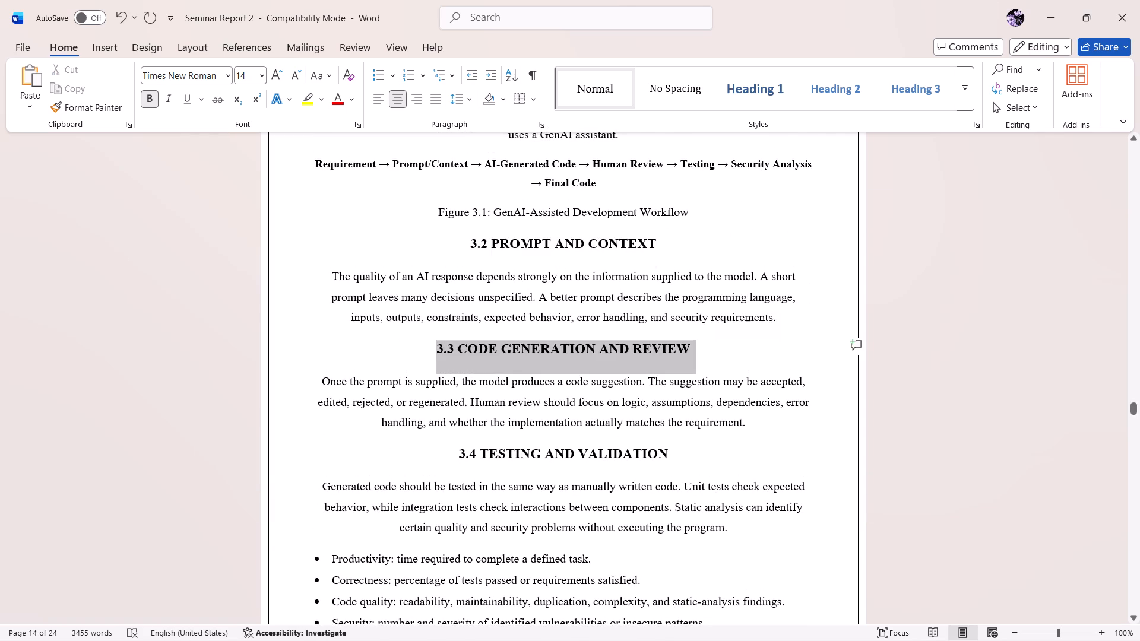
{"action": "left_click_drag", "start_coordinate": [713, 354], "coordinate": [714, 346]}
{"action": "left_click", "coordinate": [383, 450]}
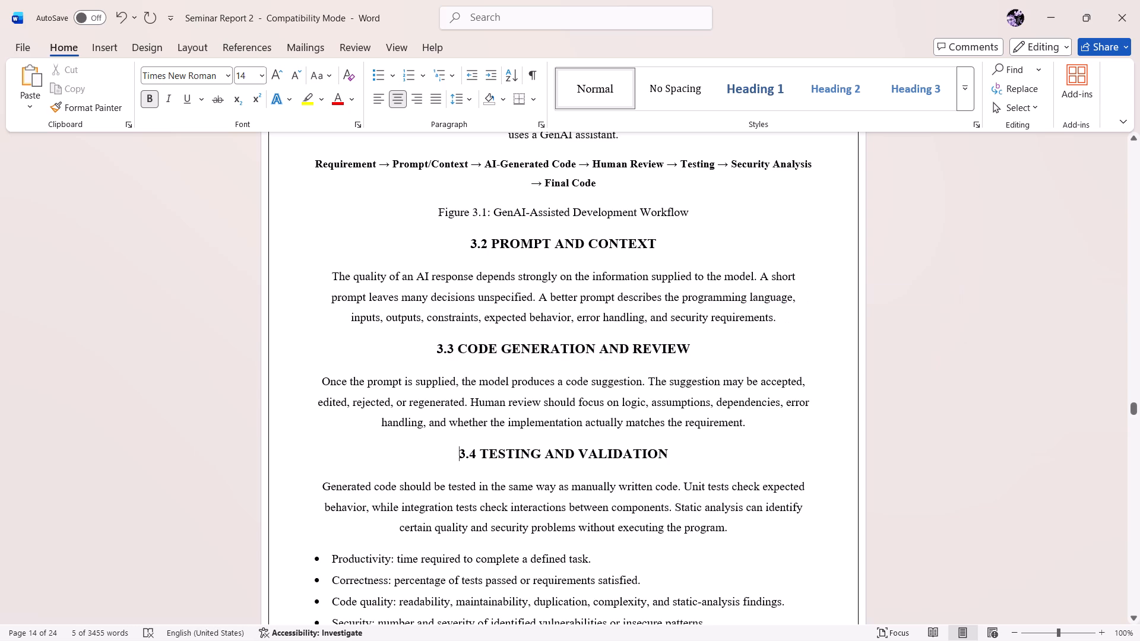
{"action": "left_click_drag", "start_coordinate": [457, 453], "coordinate": [672, 467]}
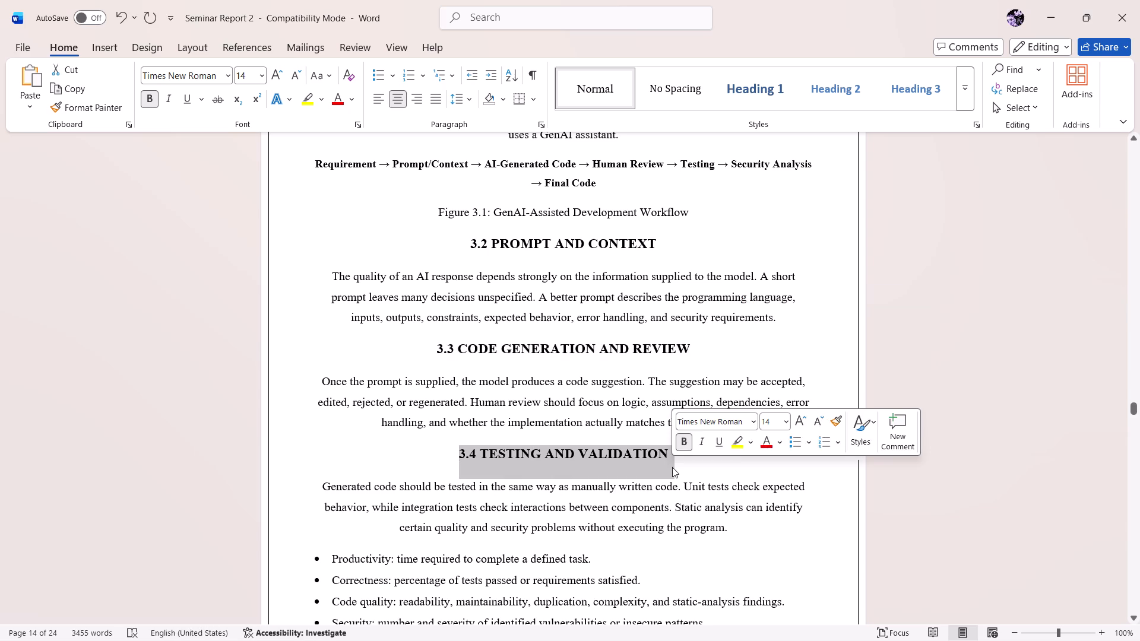
{"action": "scroll", "coordinate": [672, 467], "scroll_direction": "down", "scroll_amount": 5}
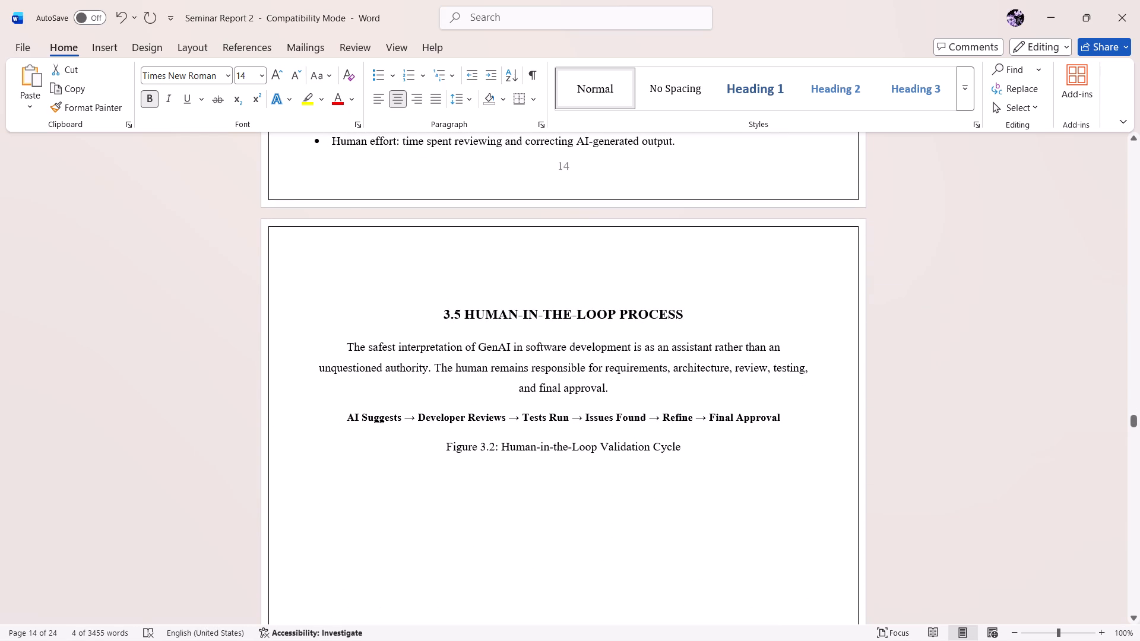
{"action": "left_click_drag", "start_coordinate": [413, 329], "coordinate": [665, 307]}
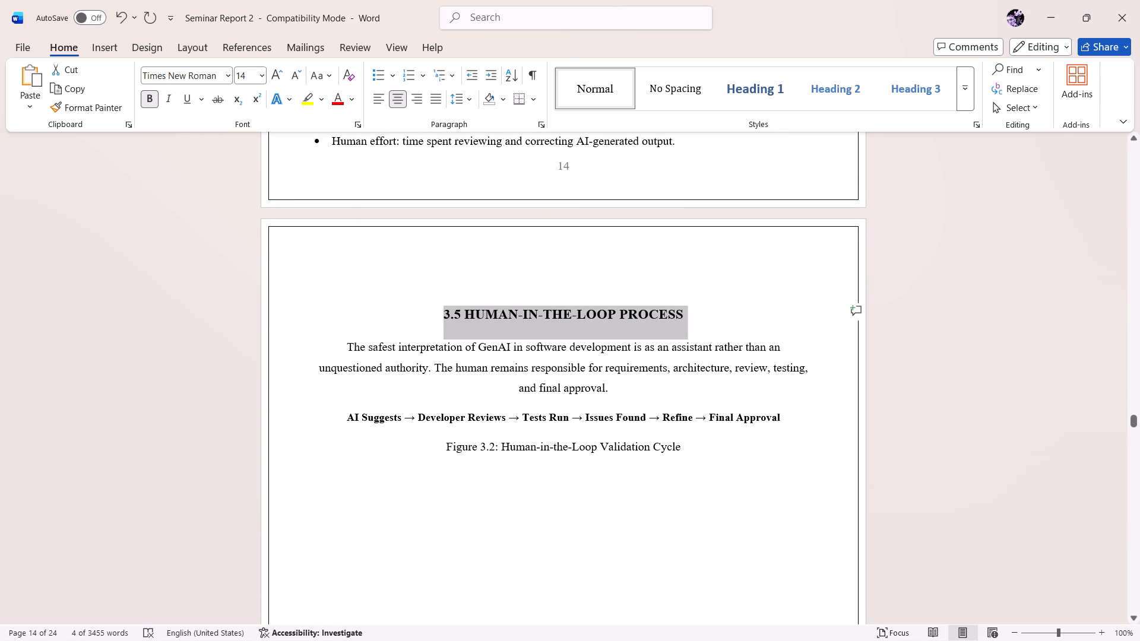
{"action": "left_click_drag", "start_coordinate": [665, 307], "coordinate": [676, 307]}
{"action": "left_click", "coordinate": [386, 312]}
Set the font size of the 2.5 Research Gap heading to 14.
{"action": "scroll", "coordinate": [386, 312], "scroll_direction": "up", "scroll_amount": 2}
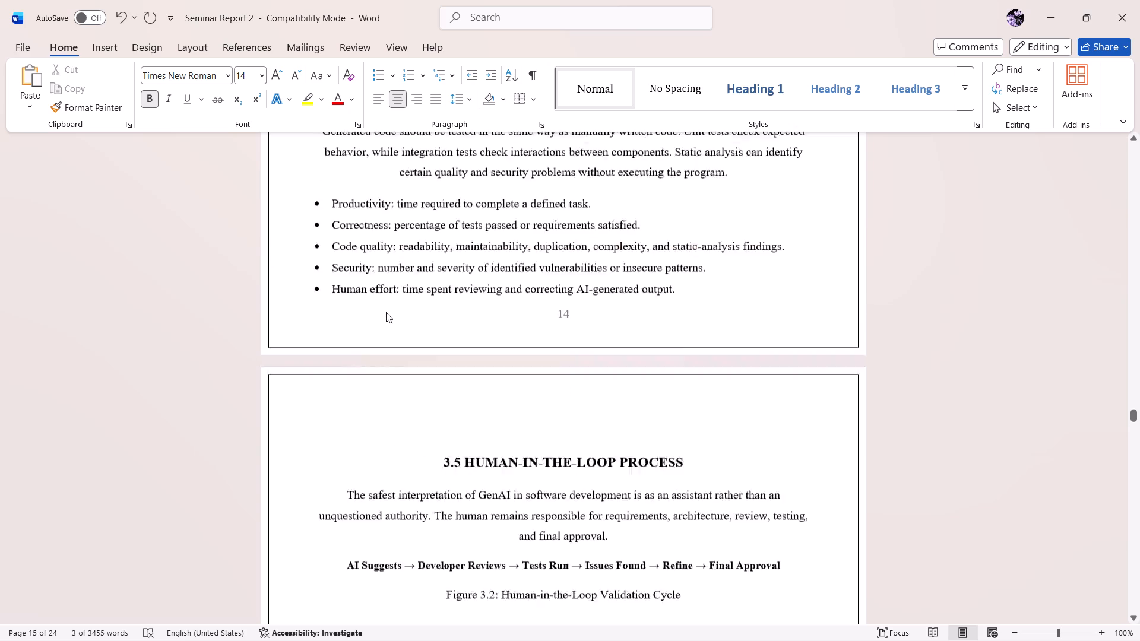
{"action": "scroll", "coordinate": [386, 312], "scroll_direction": "up", "scroll_amount": 12}
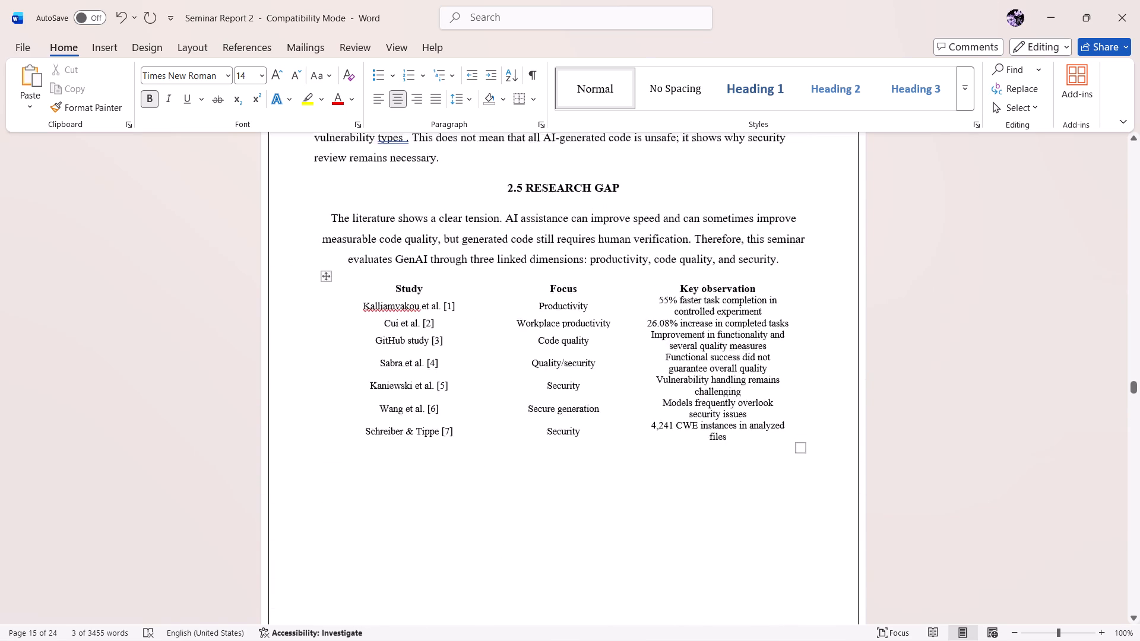
{"action": "scroll", "coordinate": [386, 312], "scroll_direction": "up", "scroll_amount": 2}
{"action": "left_click_drag", "start_coordinate": [503, 308], "coordinate": [599, 304]}
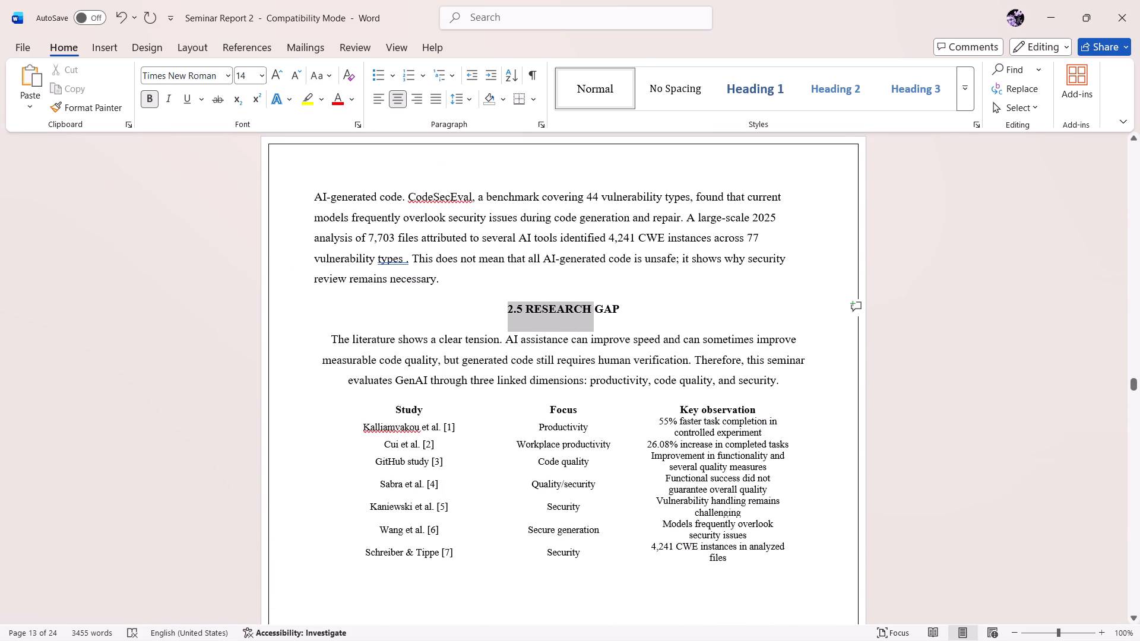
{"action": "left_click_drag", "start_coordinate": [599, 304], "coordinate": [631, 303]}
{"action": "left_click", "coordinate": [259, 75]}
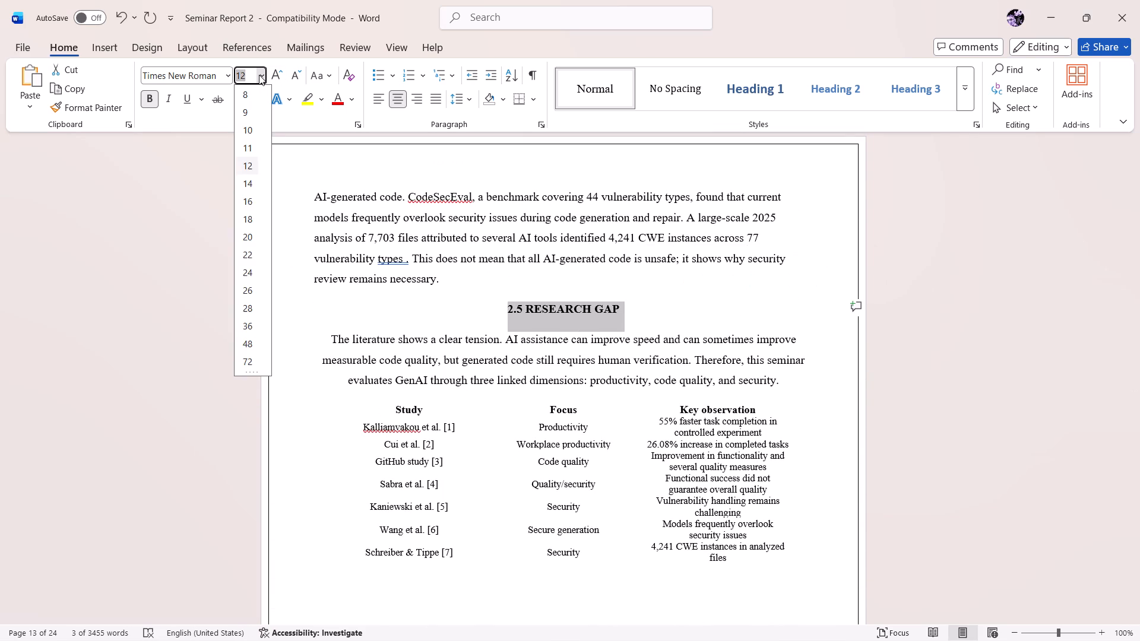
{"action": "left_click", "coordinate": [248, 189]}
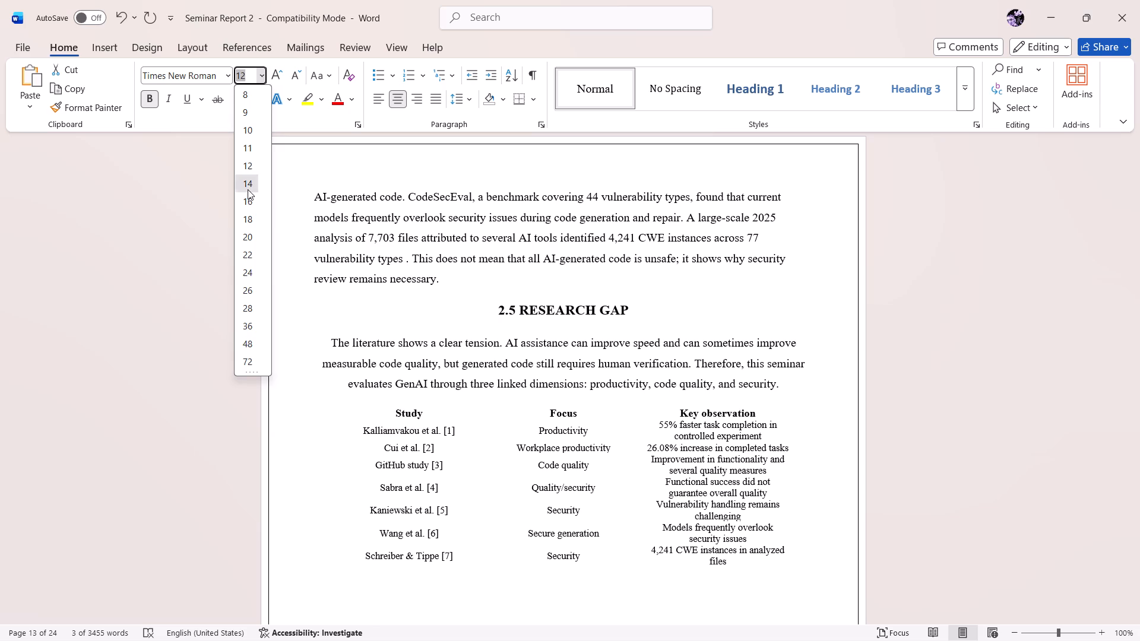
Set the font size of the 2.4 Research on Security heading to 14.
{"action": "scroll", "coordinate": [393, 236], "scroll_direction": "up", "scroll_amount": 5}
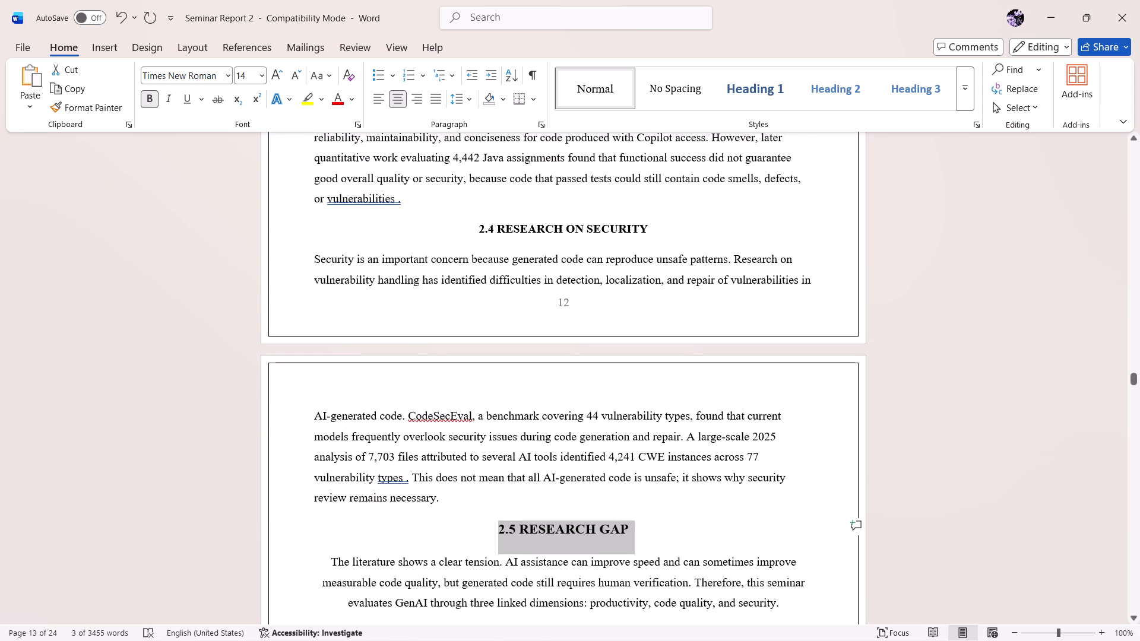
{"action": "left_click_drag", "start_coordinate": [468, 237], "coordinate": [652, 231]}
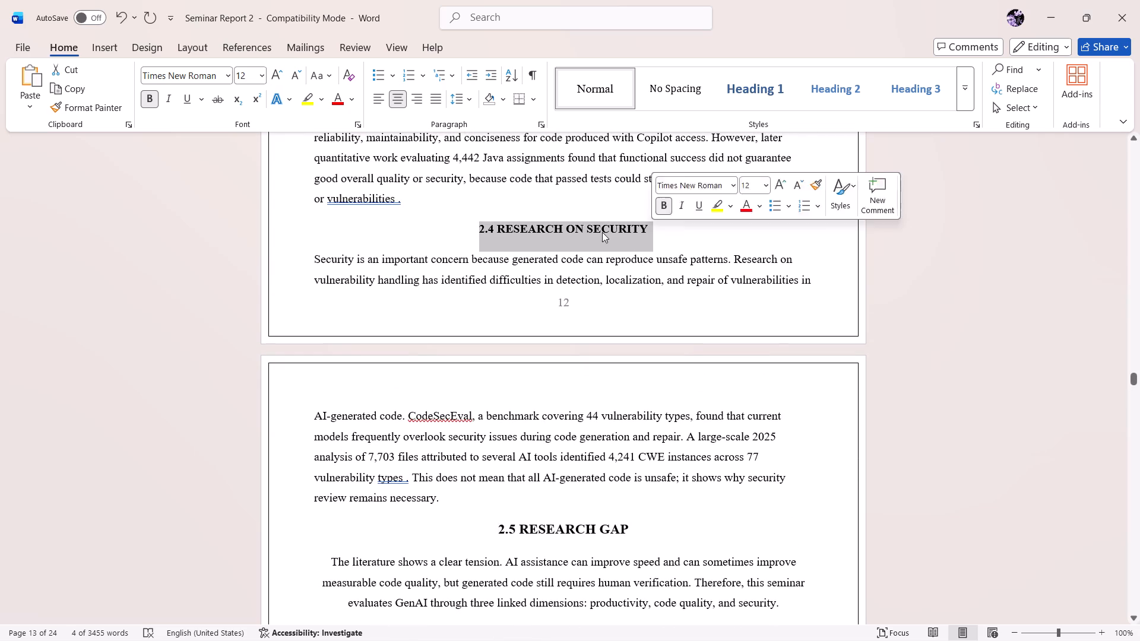
{"action": "left_click_drag", "start_coordinate": [264, 78], "coordinate": [246, 180]}
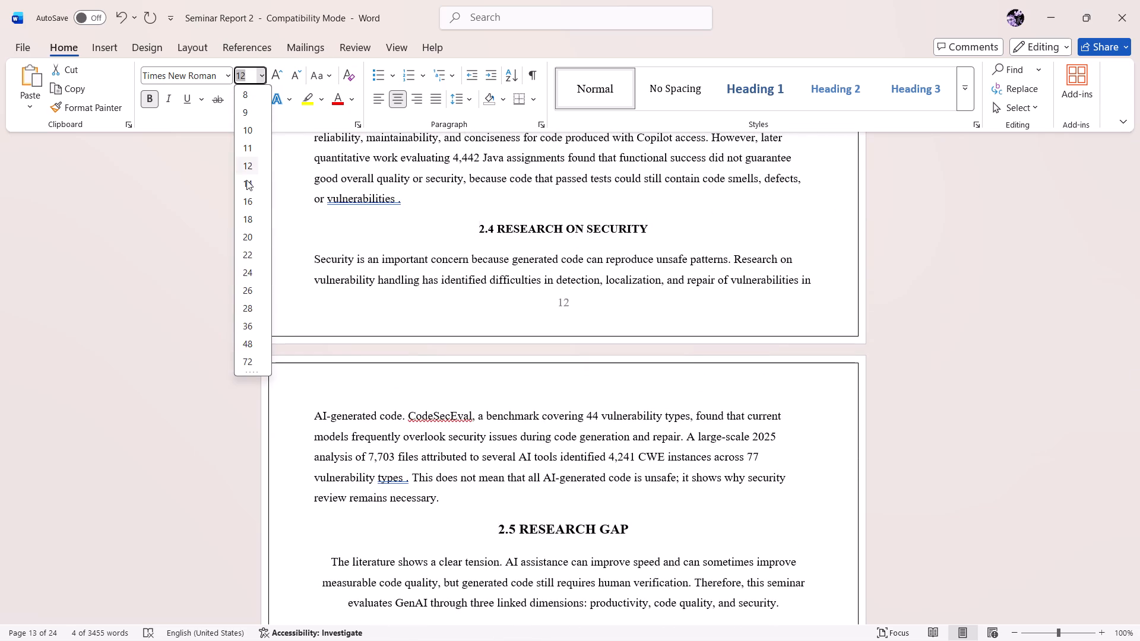
{"action": "left_click_drag", "start_coordinate": [246, 180], "coordinate": [247, 184]}
{"action": "left_click", "coordinate": [340, 189]}
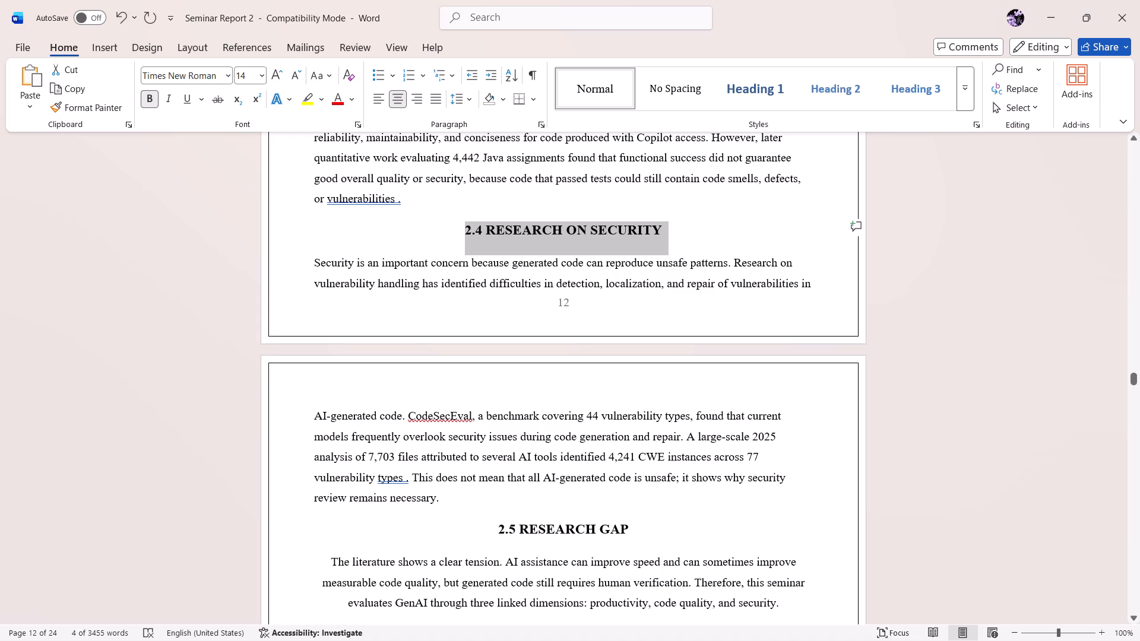
Accept the grammar suggestion "vulnerabilities." at the end of the 2.3 paragraph to remove the stray space before the full stop.
{"action": "scroll", "coordinate": [340, 189], "scroll_direction": "up", "scroll_amount": 1}
{"action": "right_click", "coordinate": [350, 280]}
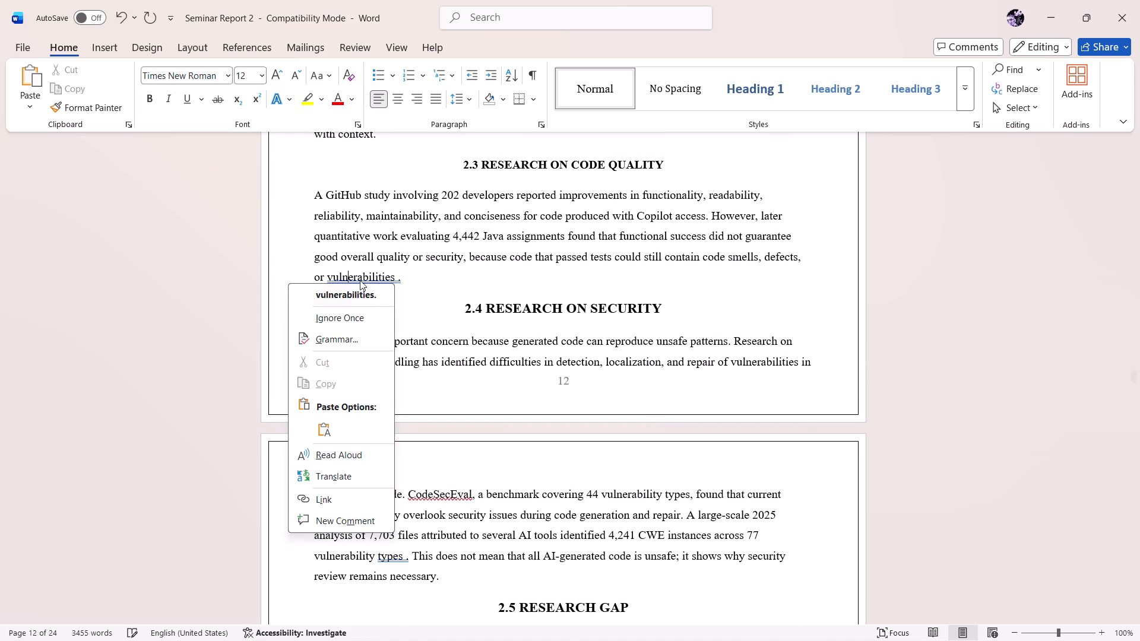
{"action": "left_click", "coordinate": [359, 303]}
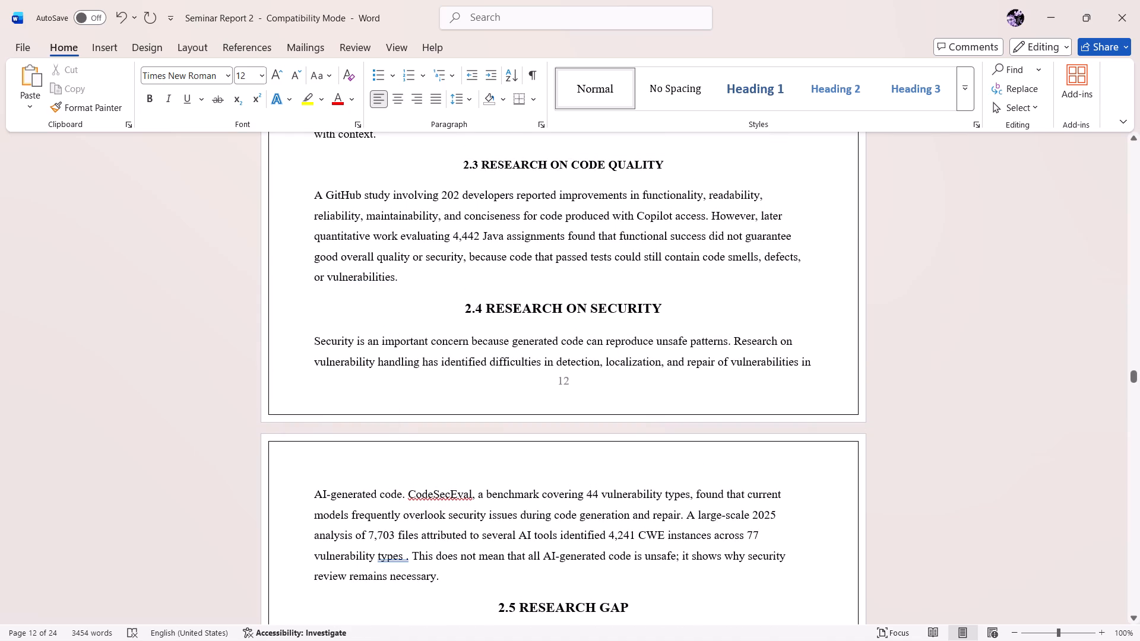
Set the font size of the 2.3 Research on Code Quality heading to 14.
{"action": "left_click_drag", "start_coordinate": [463, 161], "coordinate": [663, 162]}
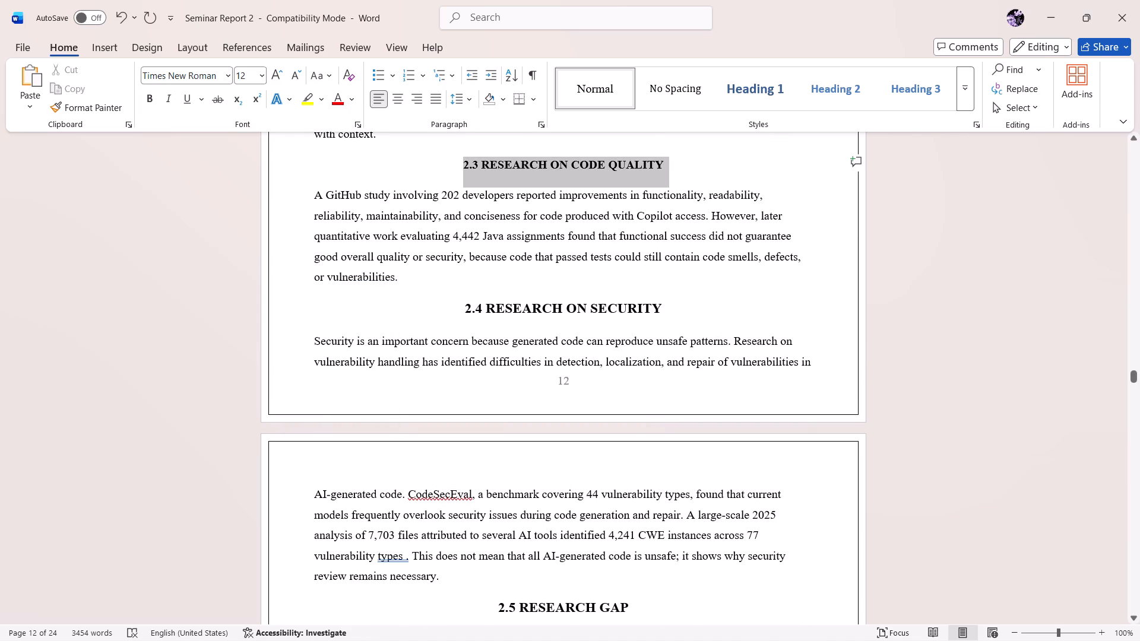
{"action": "left_click", "coordinate": [259, 80]}
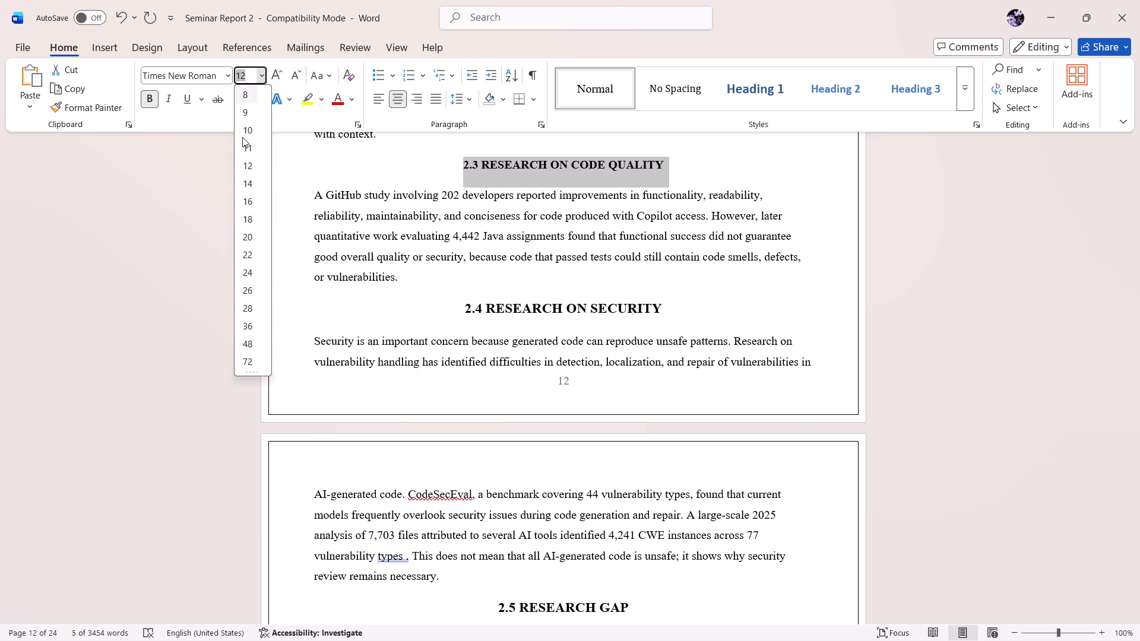
{"action": "left_click", "coordinate": [251, 183]}
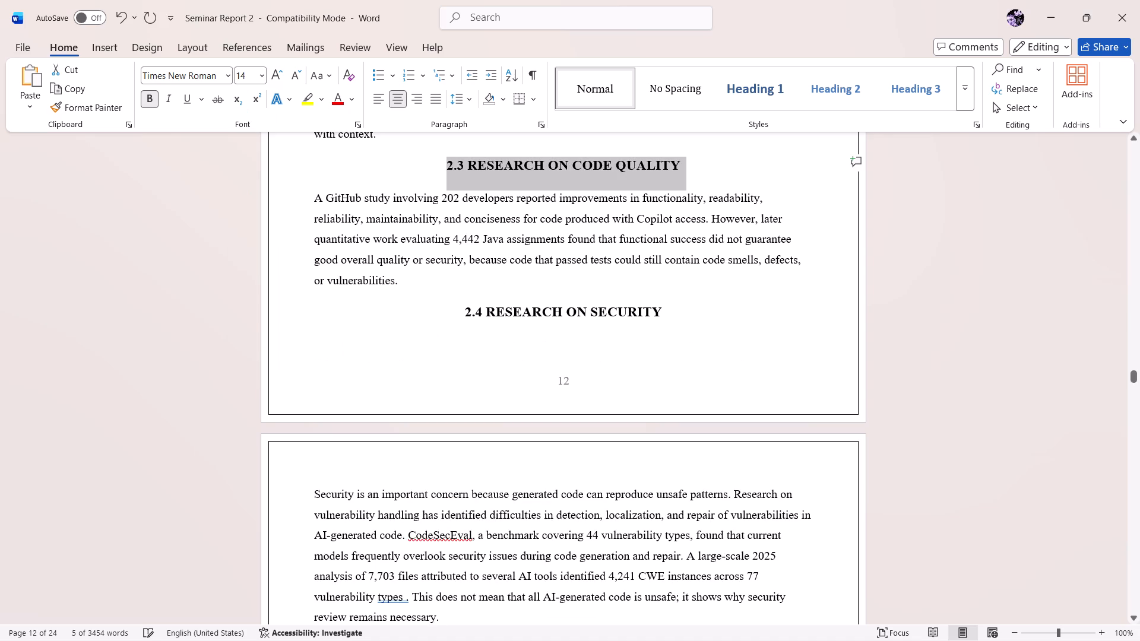
Insert two empty lines before the 2.4 Research on Security heading to push it onto the page with its paragraph.
{"action": "scroll", "coordinate": [410, 230], "scroll_direction": "up", "scroll_amount": 1}
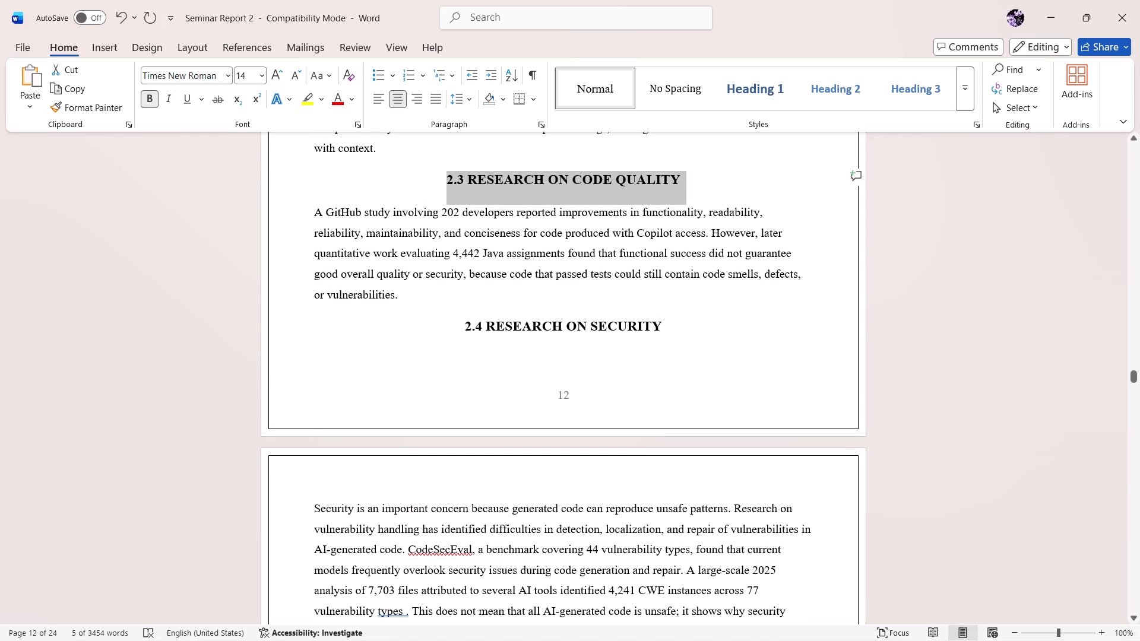
{"action": "left_click", "coordinate": [453, 343]}
{"action": "key", "text": "Return"}
{"action": "key", "text": "Return"}
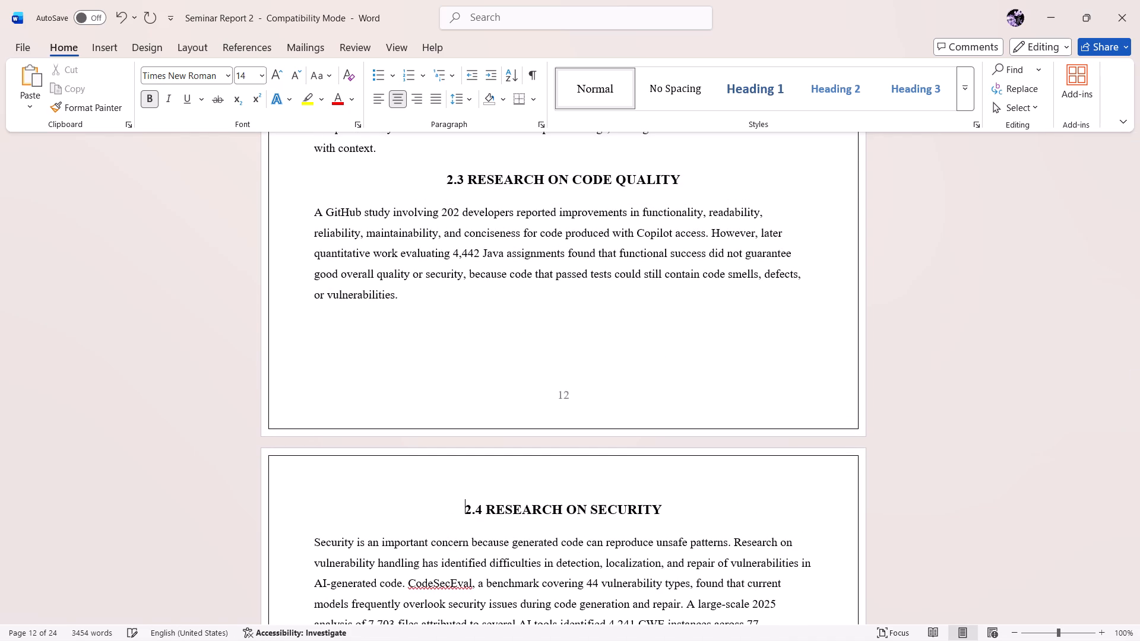
{"action": "scroll", "coordinate": [453, 343], "scroll_direction": "down", "scroll_amount": 9}
{"action": "scroll", "coordinate": [453, 343], "scroll_direction": "up", "scroll_amount": 3}
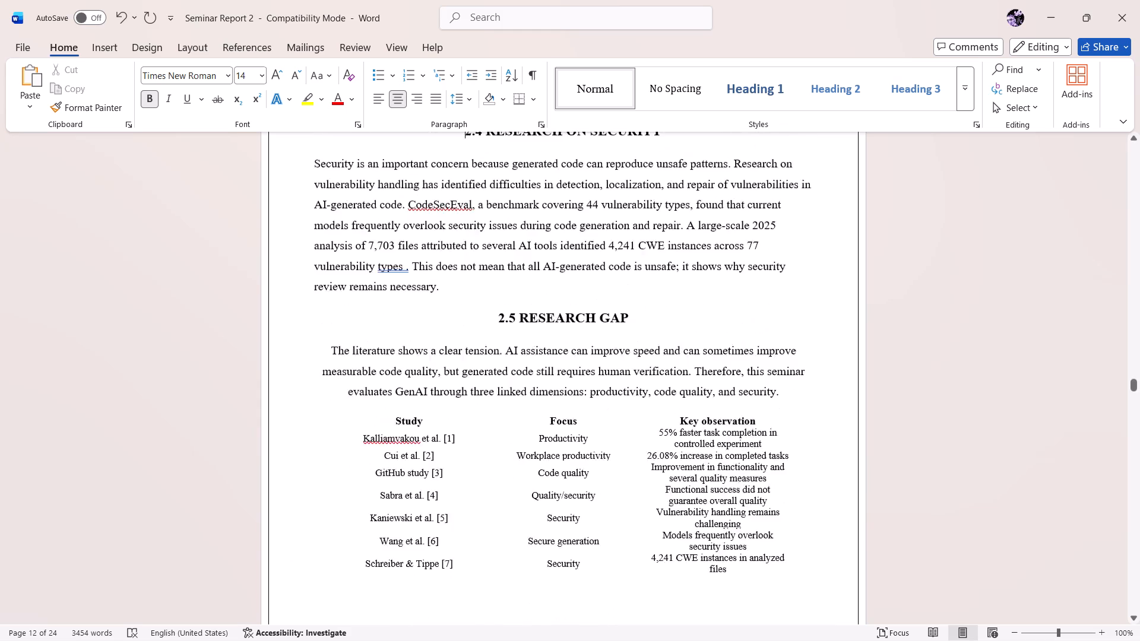
Check the 2.3 heading's font size and set the 2.2 Research on Developer Productivity heading to 14.
{"action": "scroll", "coordinate": [453, 343], "scroll_direction": "up", "scroll_amount": 9}
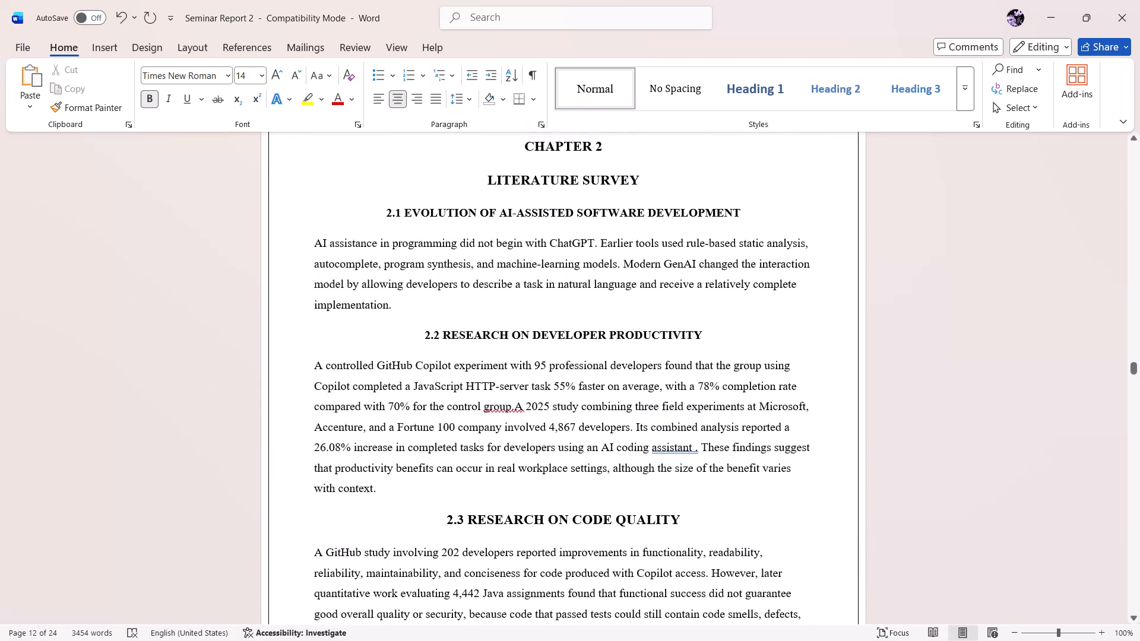
{"action": "left_click_drag", "start_coordinate": [445, 519], "coordinate": [514, 511]}
{"action": "left_click_drag", "start_coordinate": [514, 511], "coordinate": [682, 518]}
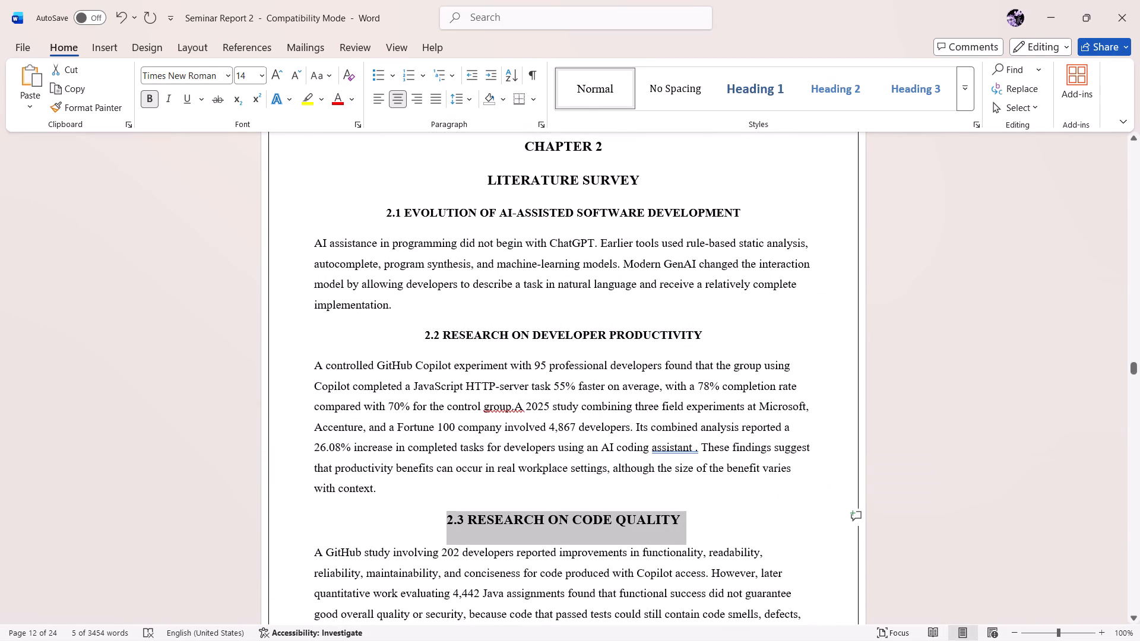
{"action": "left_click", "coordinate": [410, 346]}
{"action": "left_click_drag", "start_coordinate": [410, 346], "coordinate": [686, 328]}
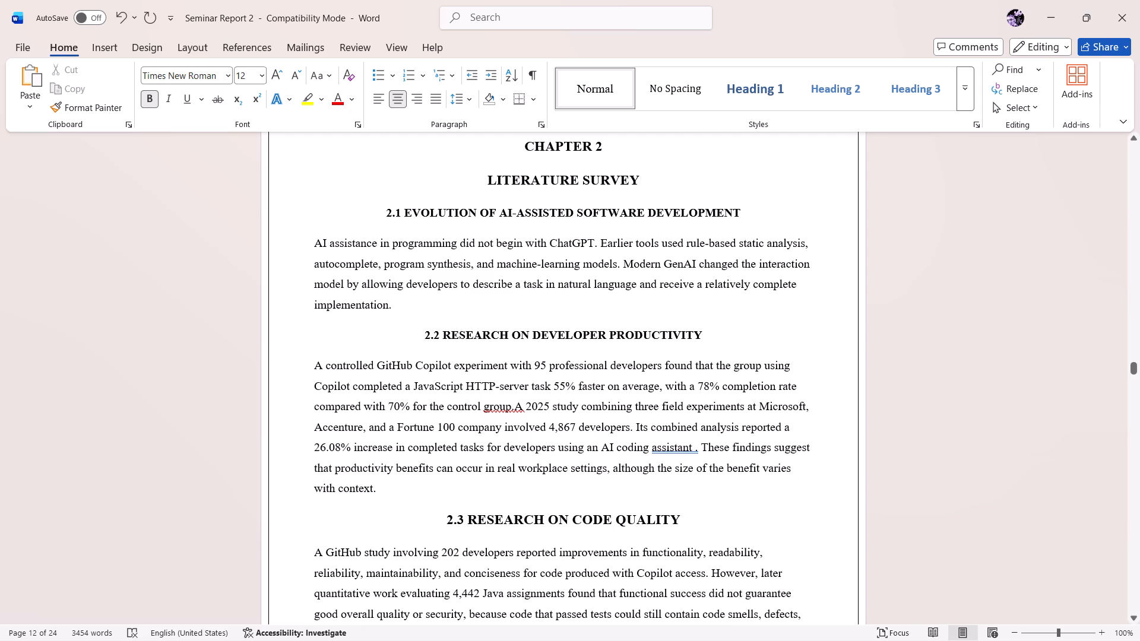
{"action": "left_click_drag", "start_coordinate": [686, 328], "coordinate": [702, 335]}
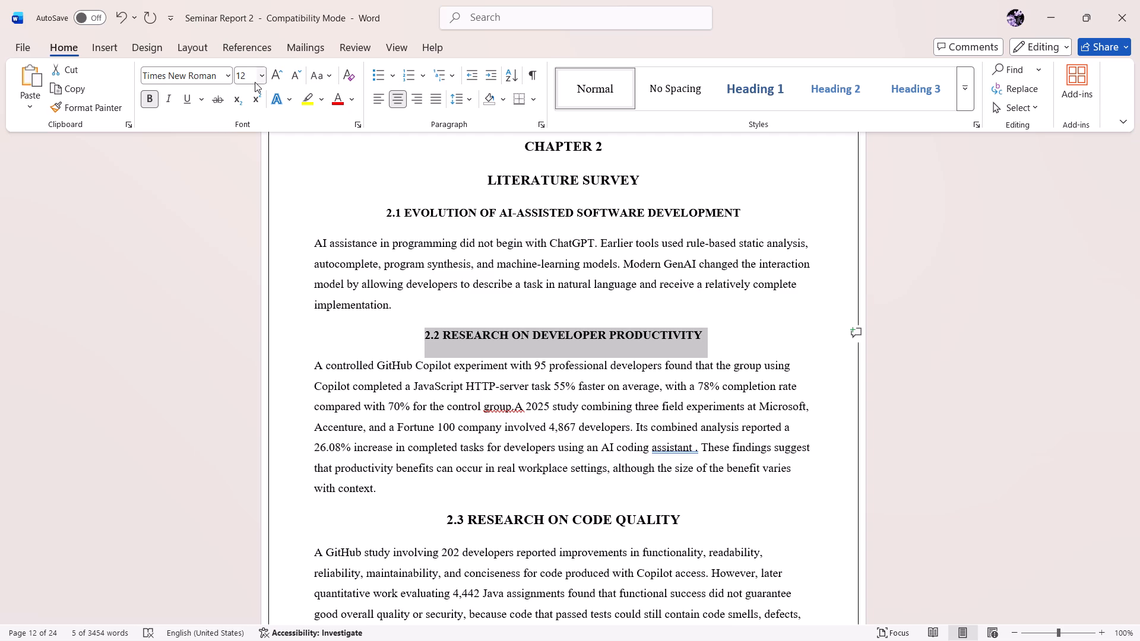
{"action": "left_click", "coordinate": [255, 82]}
{"action": "left_click", "coordinate": [256, 81]}
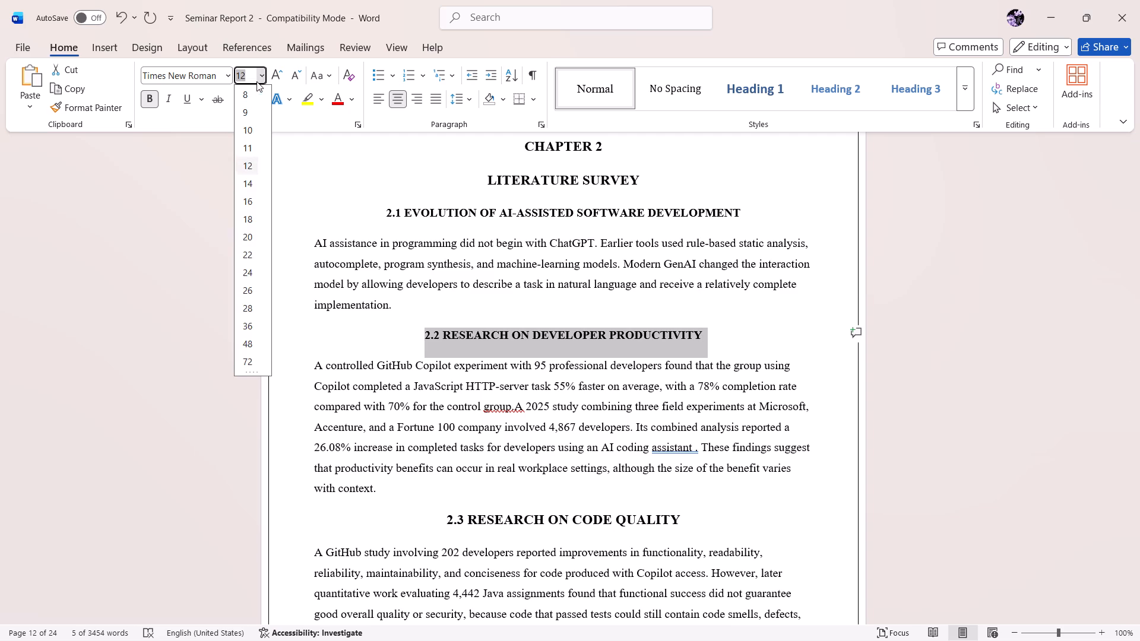
{"action": "left_click", "coordinate": [250, 190]}
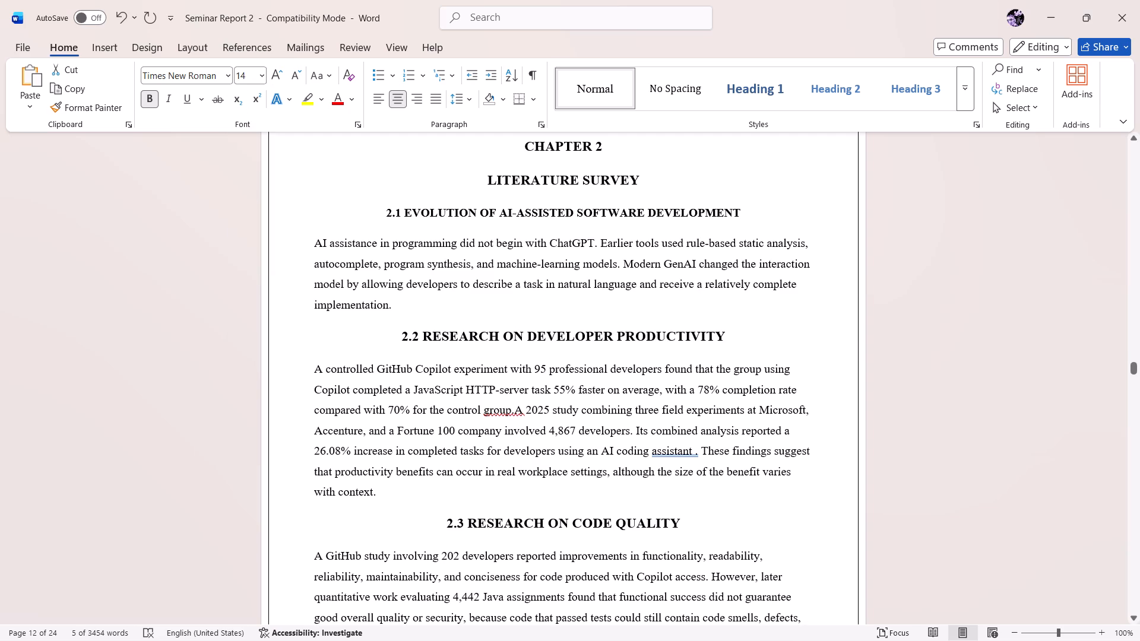
Set the font size of the 2.1 Evolution of AI-Assisted Software Development heading to 14.
{"action": "left_click_drag", "start_coordinate": [374, 210], "coordinate": [562, 186]}
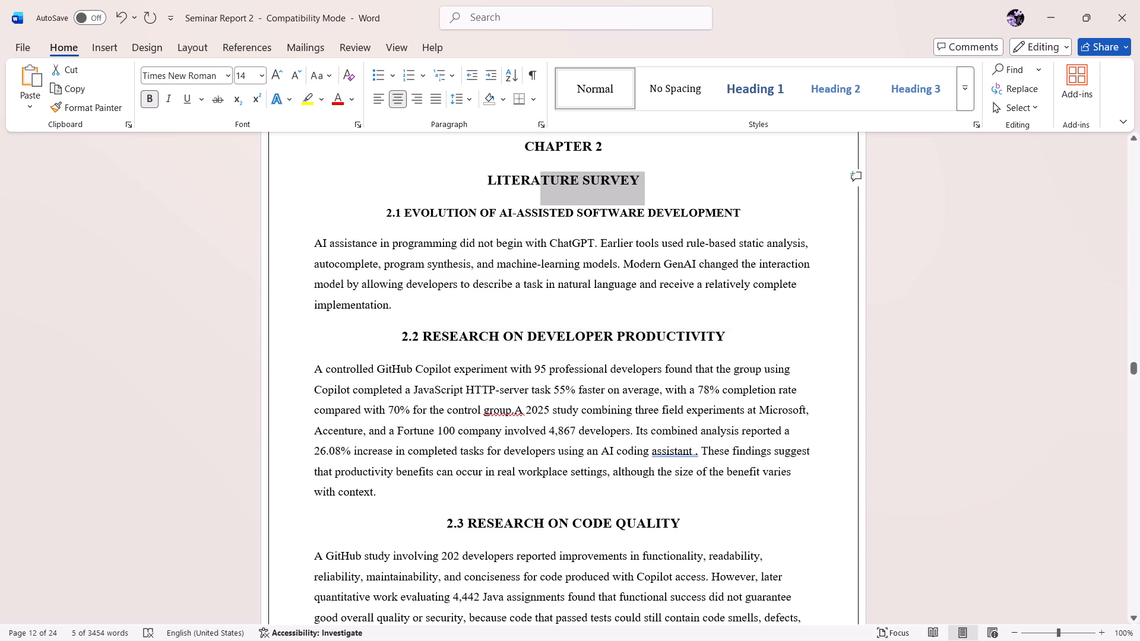
{"action": "left_click_drag", "start_coordinate": [562, 186], "coordinate": [753, 214]}
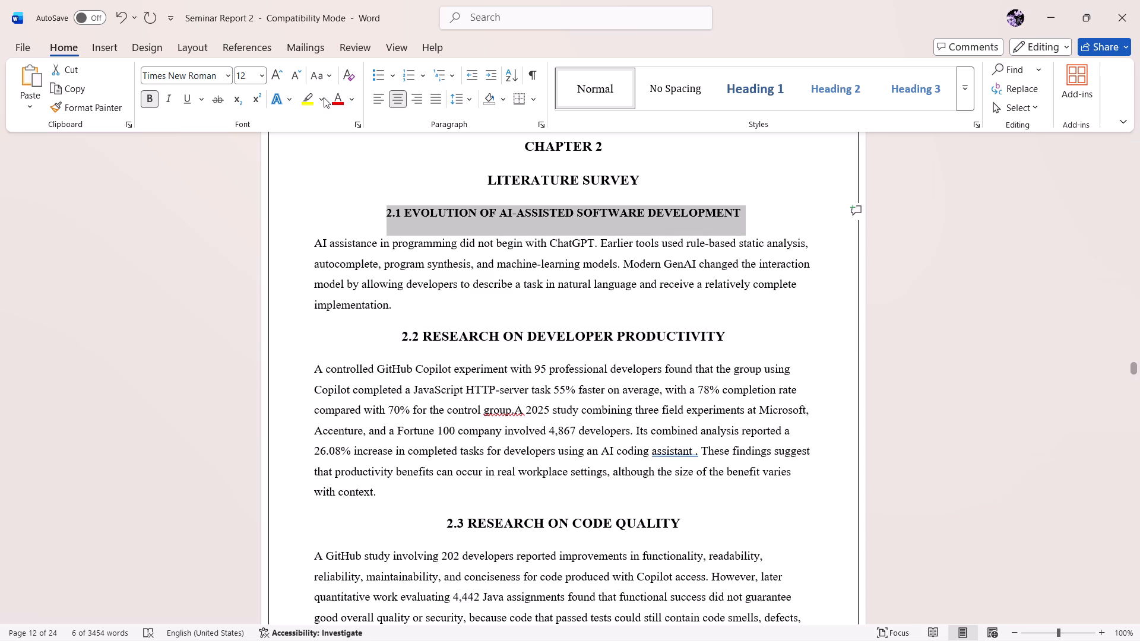
{"action": "left_click", "coordinate": [261, 74]}
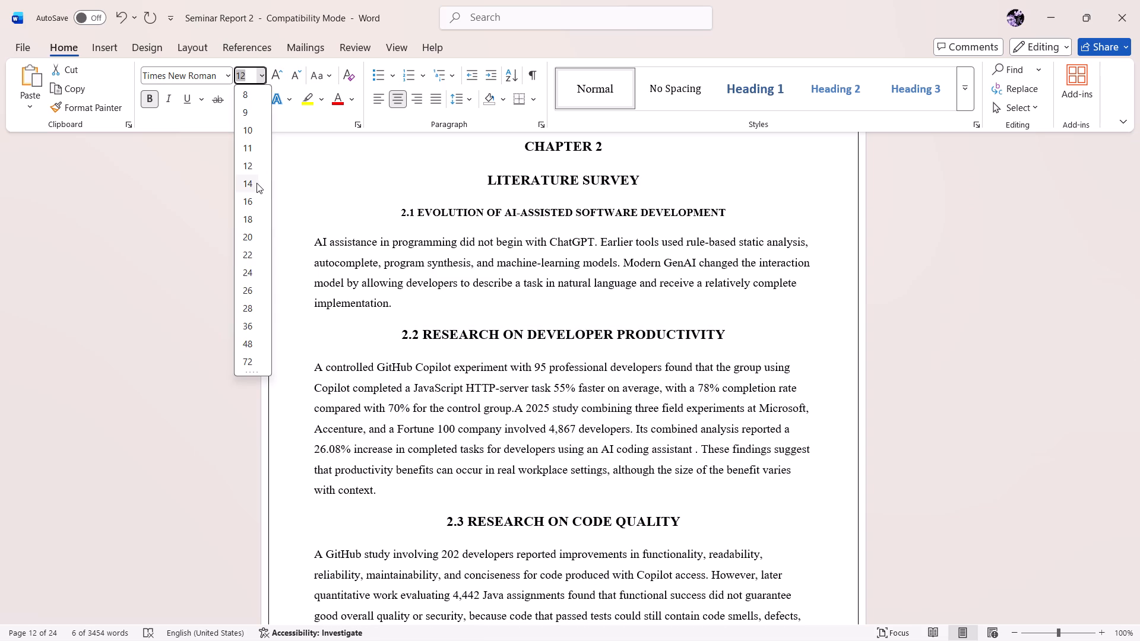
{"action": "left_click", "coordinate": [255, 182]}
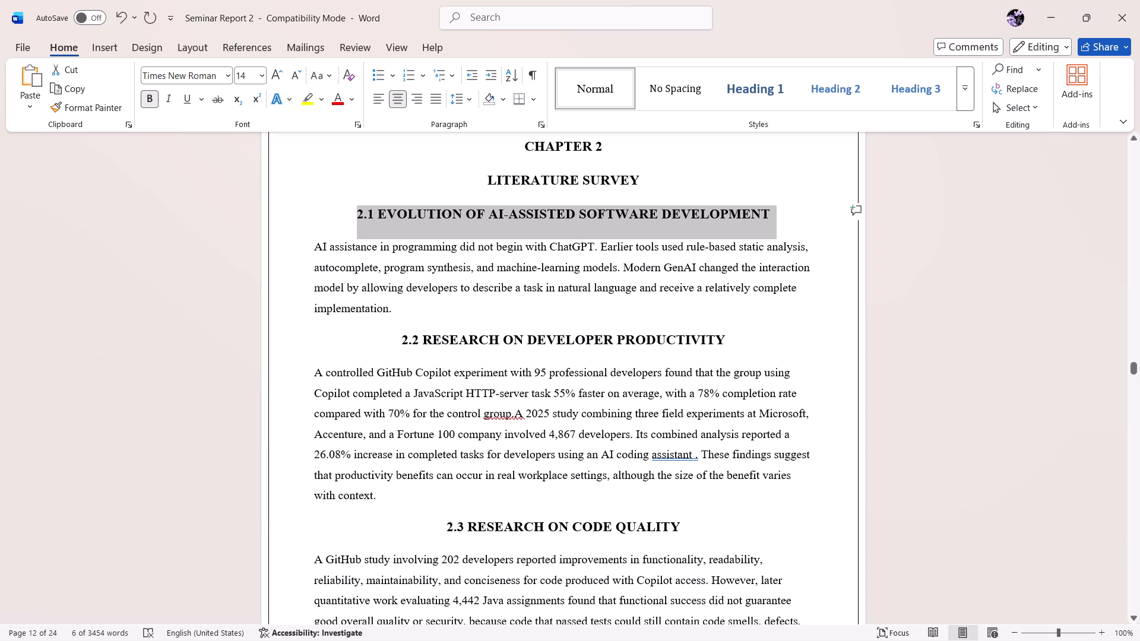
{"action": "left_click", "coordinate": [411, 193]}
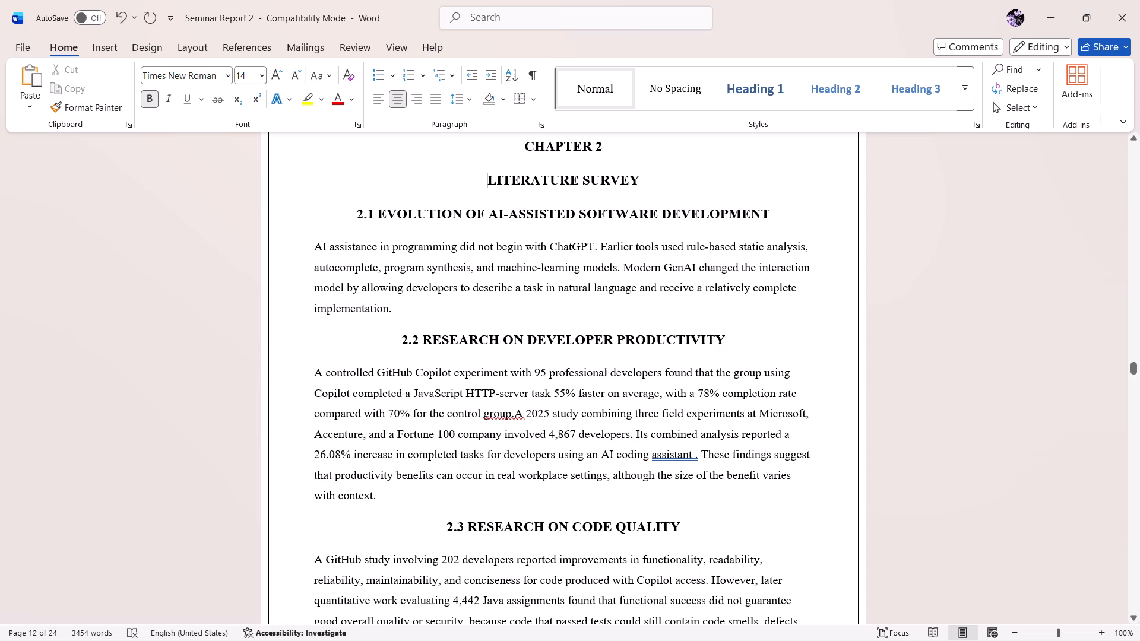
Set the font size of the Literature Survey chapter title to 16.
{"action": "left_click_drag", "start_coordinate": [488, 178], "coordinate": [658, 181]}
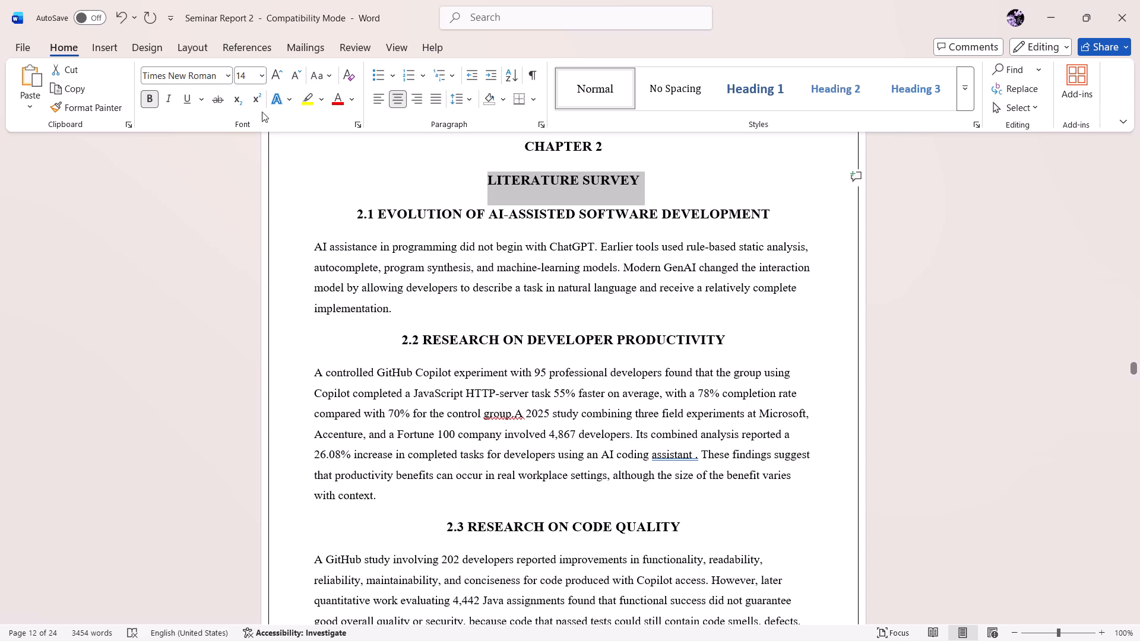
{"action": "left_click_drag", "start_coordinate": [258, 80], "coordinate": [246, 185]}
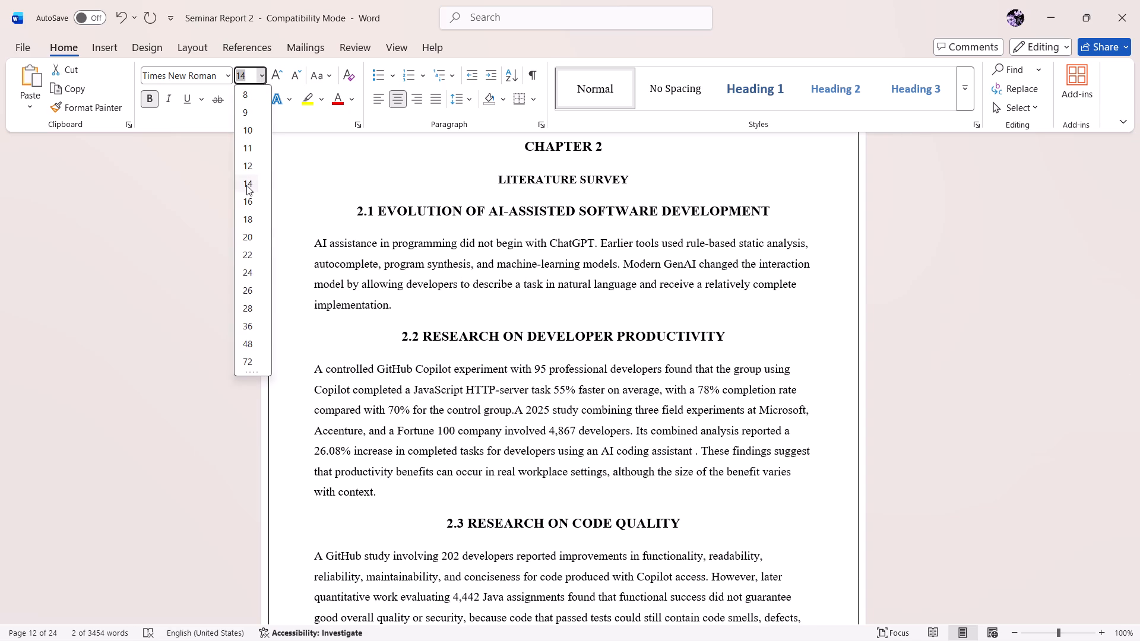
{"action": "left_click_drag", "start_coordinate": [246, 185], "coordinate": [248, 198]}
{"action": "left_click", "coordinate": [248, 198]}
{"action": "left_click", "coordinate": [432, 145]}
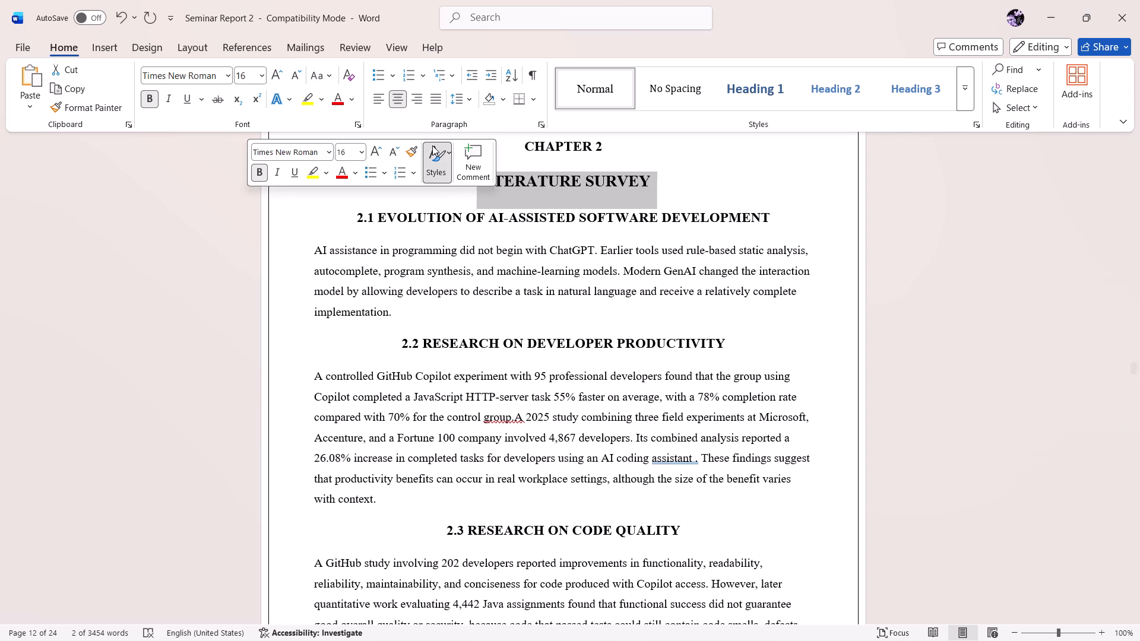
{"action": "left_click", "coordinate": [649, 137]}
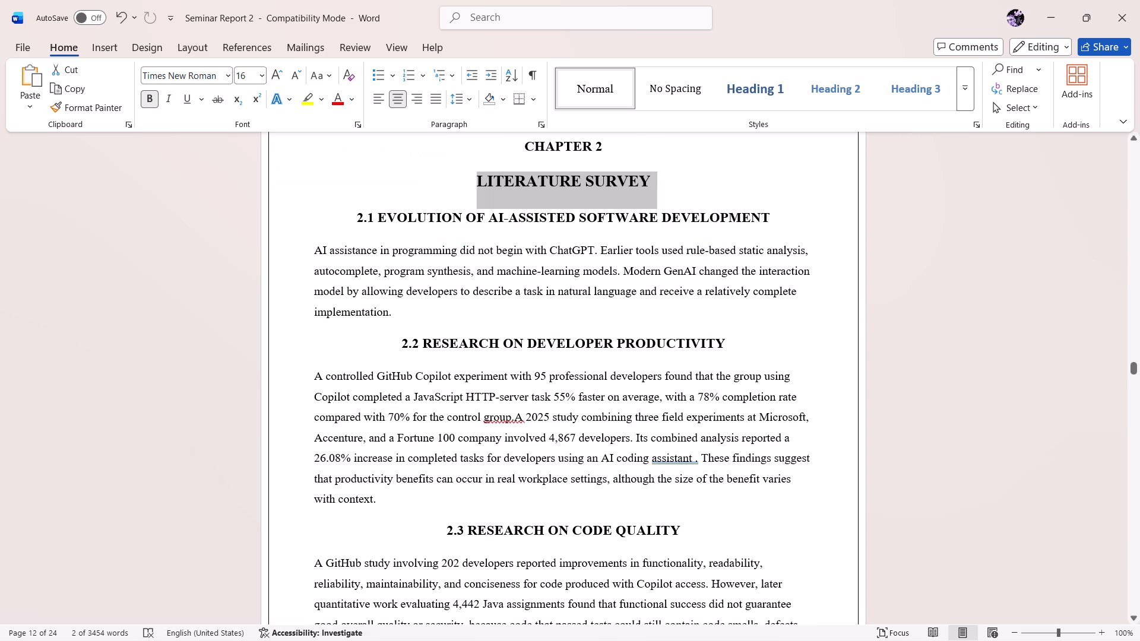
Set the font size of the Chapter 2 line above the Literature Survey title to 16.
{"action": "left_click_drag", "start_coordinate": [514, 144], "coordinate": [620, 145]}
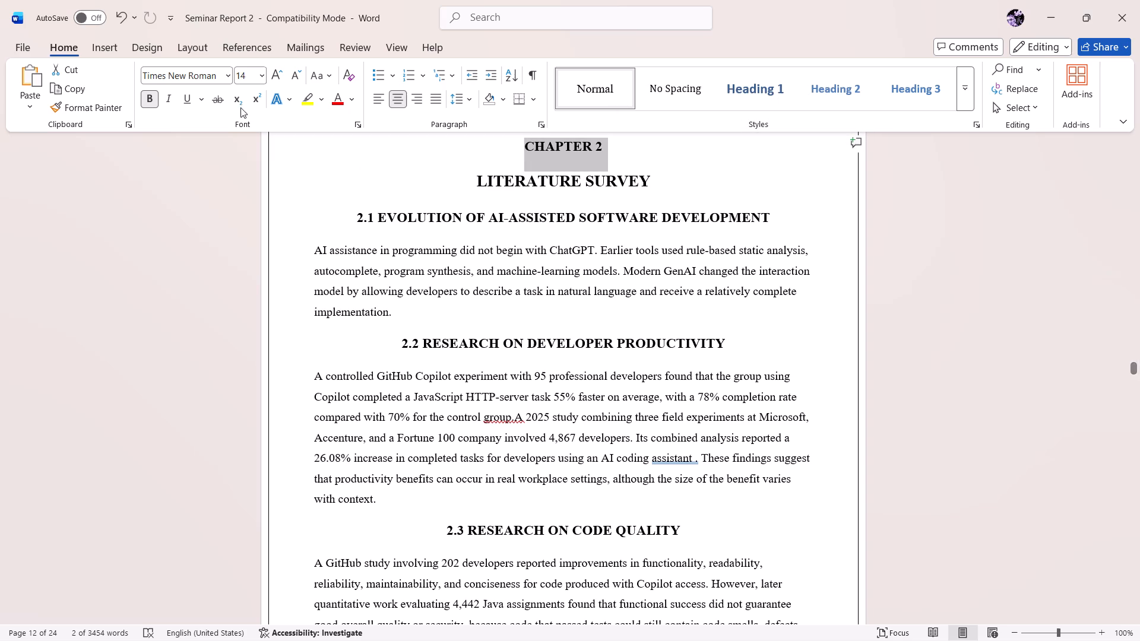
{"action": "left_click", "coordinate": [260, 81]}
{"action": "left_click", "coordinate": [249, 199]}
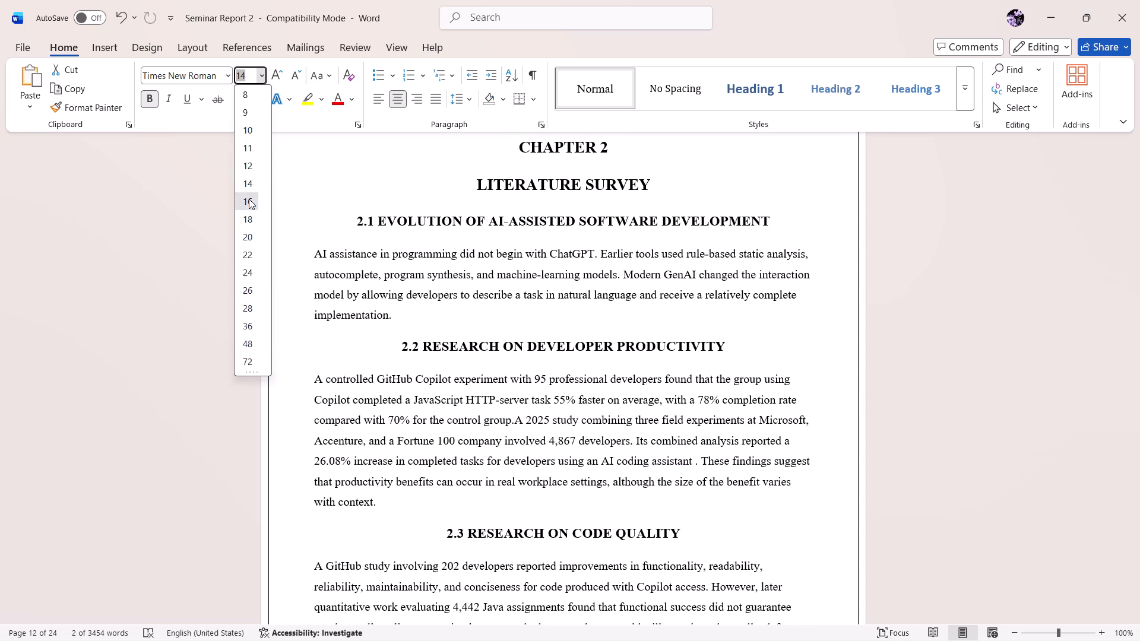
Set the font size of the 1.5 Scope heading in Chapter 1 to 14.
{"action": "scroll", "coordinate": [387, 220], "scroll_direction": "up", "scroll_amount": 8}
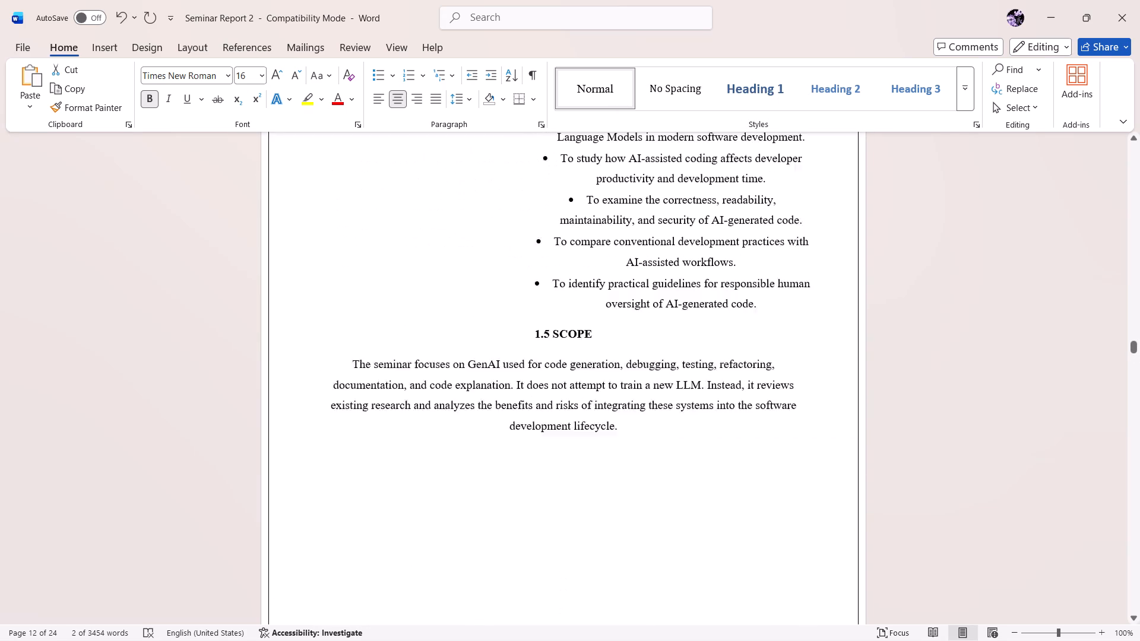
{"action": "scroll", "coordinate": [387, 220], "scroll_direction": "up", "scroll_amount": 1}
{"action": "left_click_drag", "start_coordinate": [527, 372], "coordinate": [579, 375]}
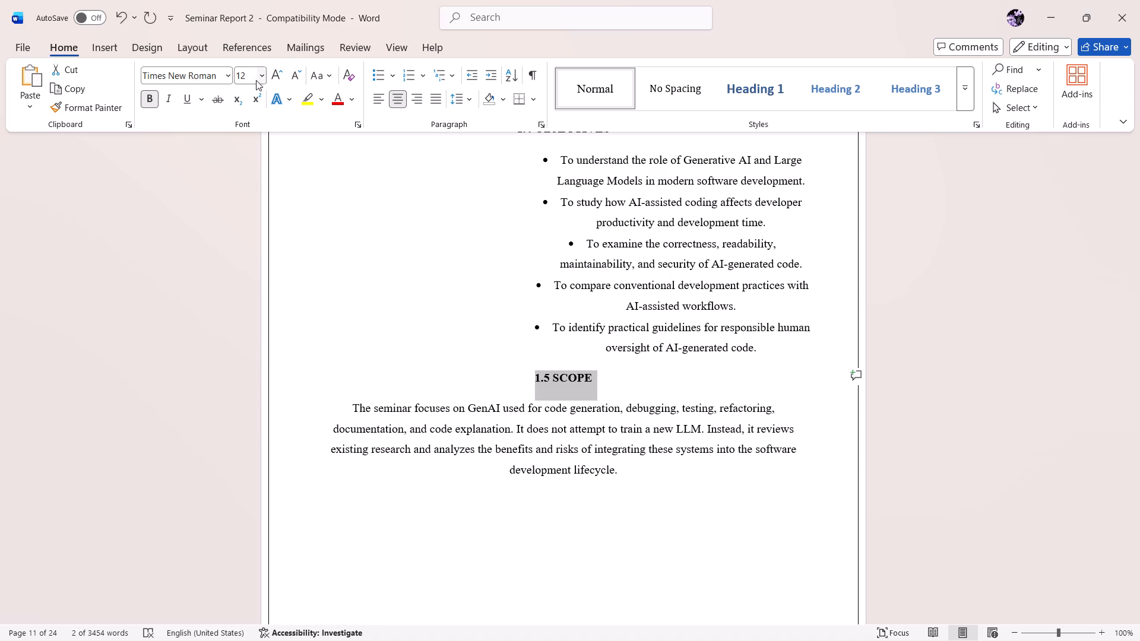
{"action": "left_click", "coordinate": [245, 75]}
{"action": "type", "text": "14"}
{"action": "key", "text": "Return"}
{"action": "scroll", "coordinate": [372, 125], "scroll_direction": "up", "scroll_amount": 3}
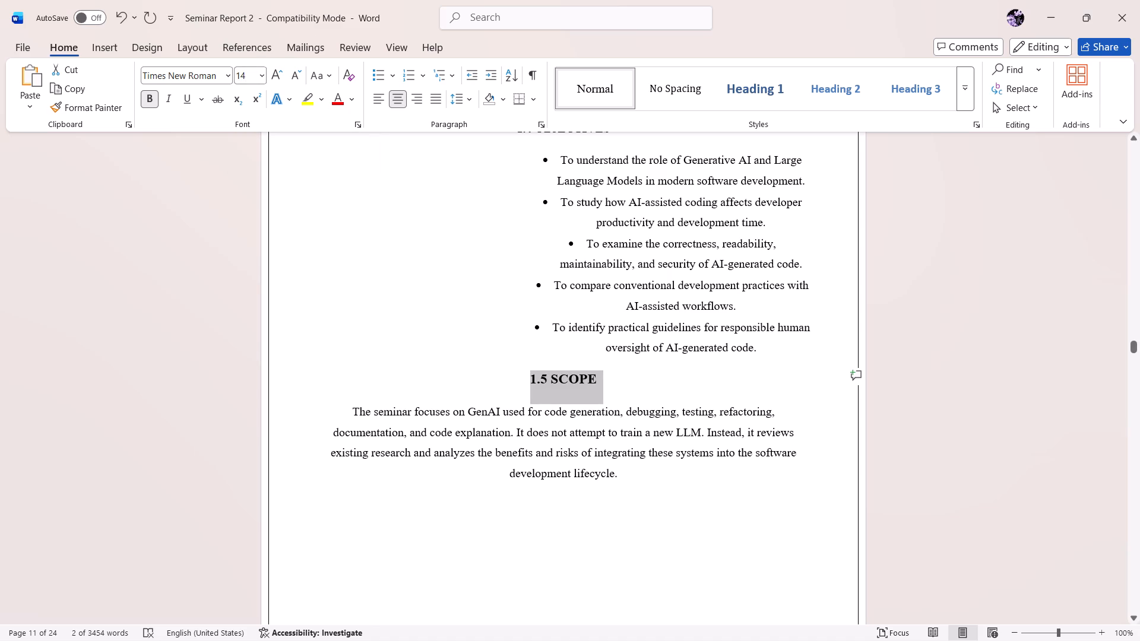
Decrease the indent of the five bullet points under 1.4 Objectives and left-align them.
{"action": "scroll", "coordinate": [430, 240], "scroll_direction": "up", "scroll_amount": 1}
{"action": "left_click_drag", "start_coordinate": [538, 314], "coordinate": [560, 328]}
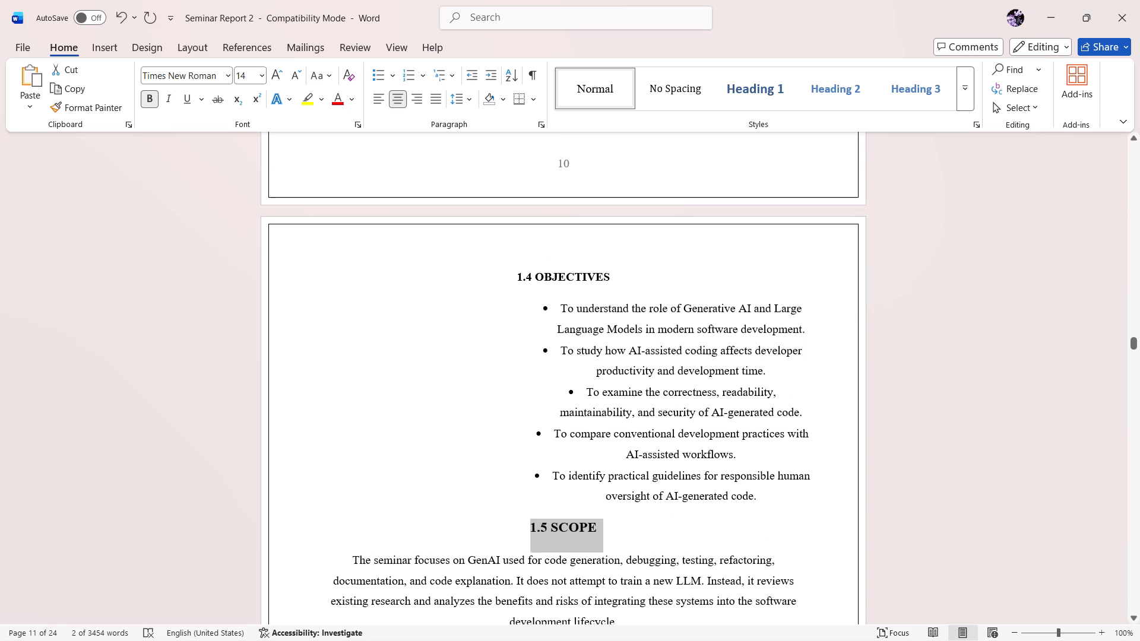
{"action": "left_click_drag", "start_coordinate": [560, 328], "coordinate": [793, 522]}
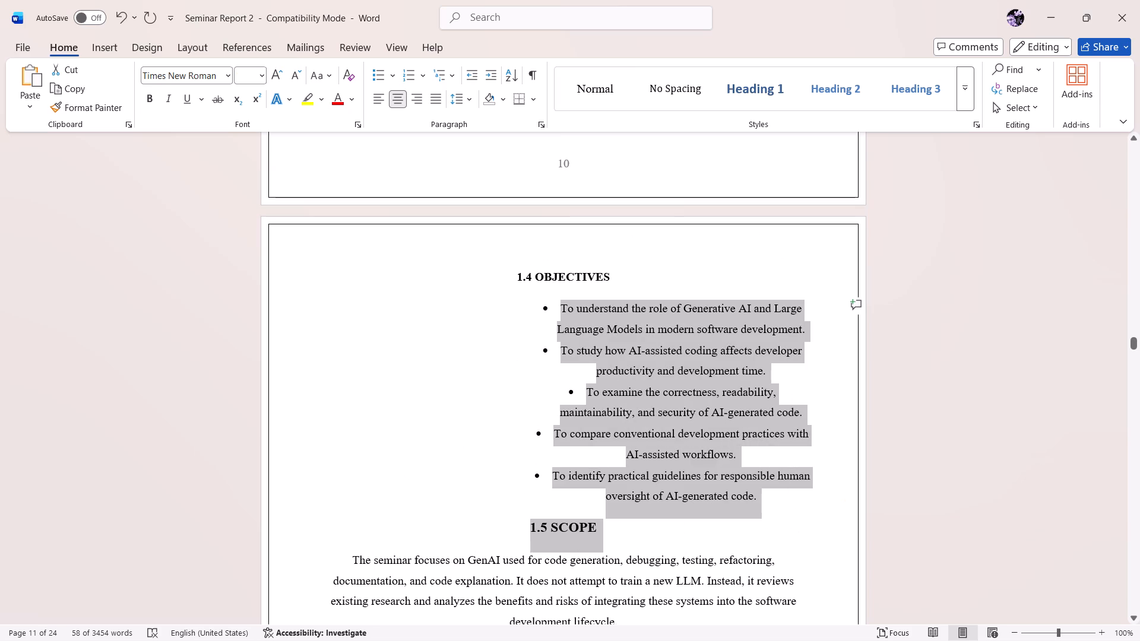
{"action": "left_click_drag", "start_coordinate": [474, 459], "coordinate": [586, 302]}
{"action": "left_click", "coordinate": [586, 302]}
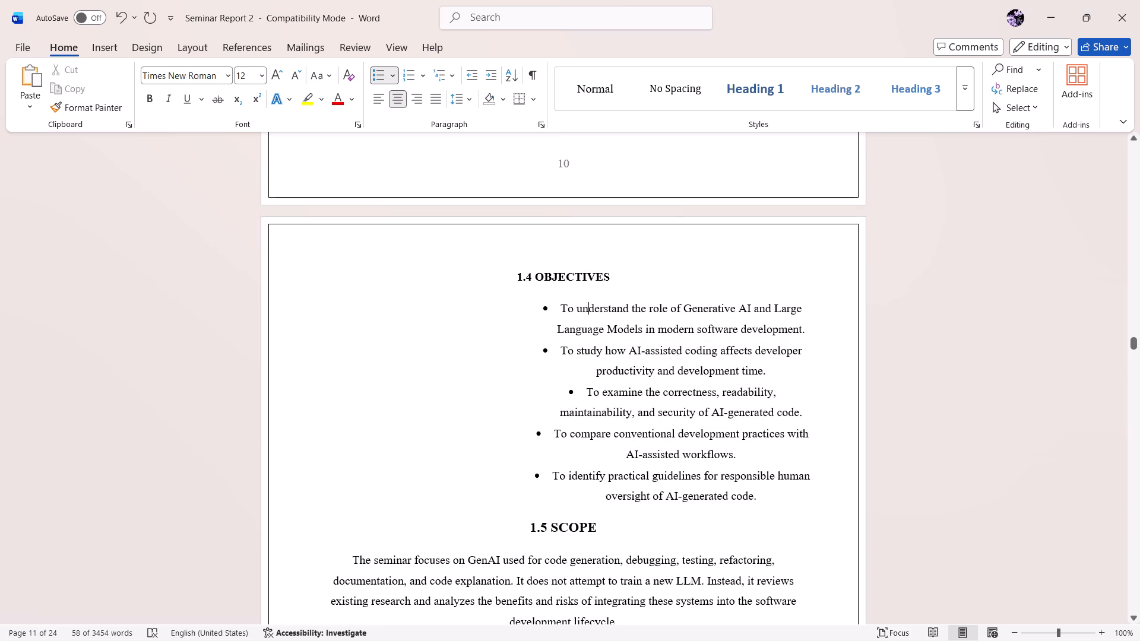
{"action": "left_click_drag", "start_coordinate": [562, 307], "coordinate": [759, 496]}
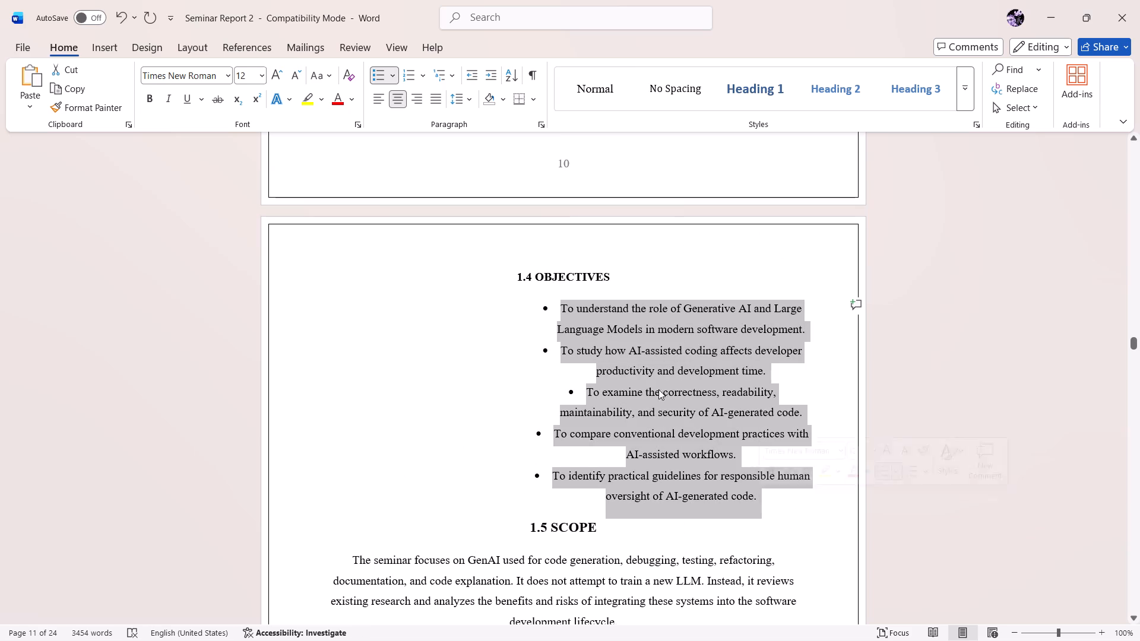
{"action": "triple_click", "coordinate": [474, 68]}
{"action": "triple_click", "coordinate": [474, 68]}
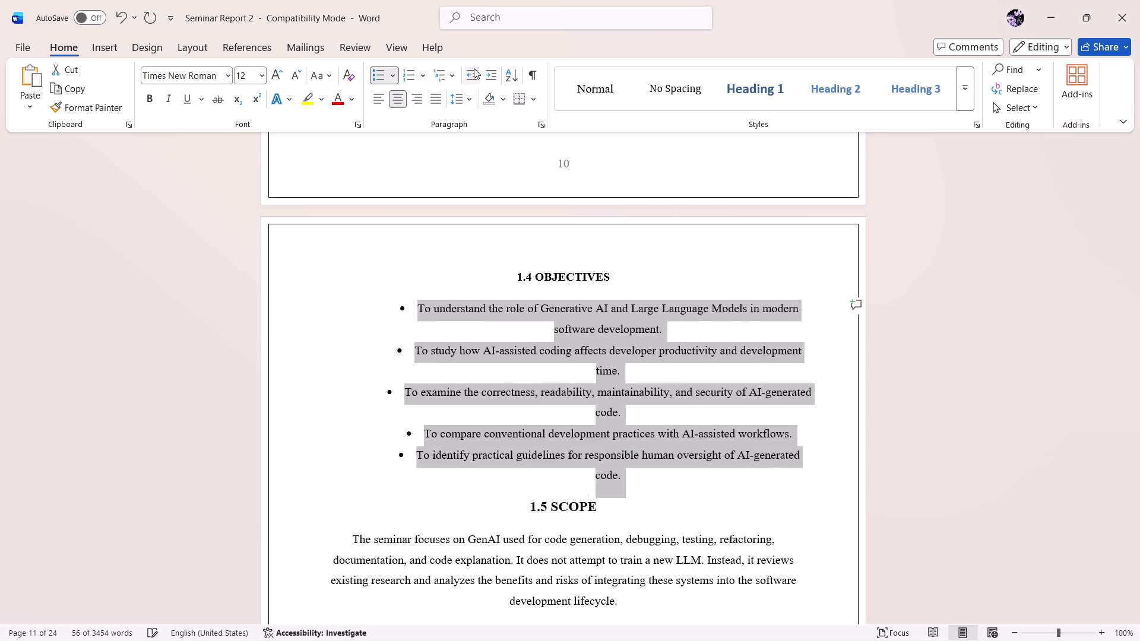
{"action": "left_click", "coordinate": [474, 68]}
{"action": "left_click", "coordinate": [474, 68]}
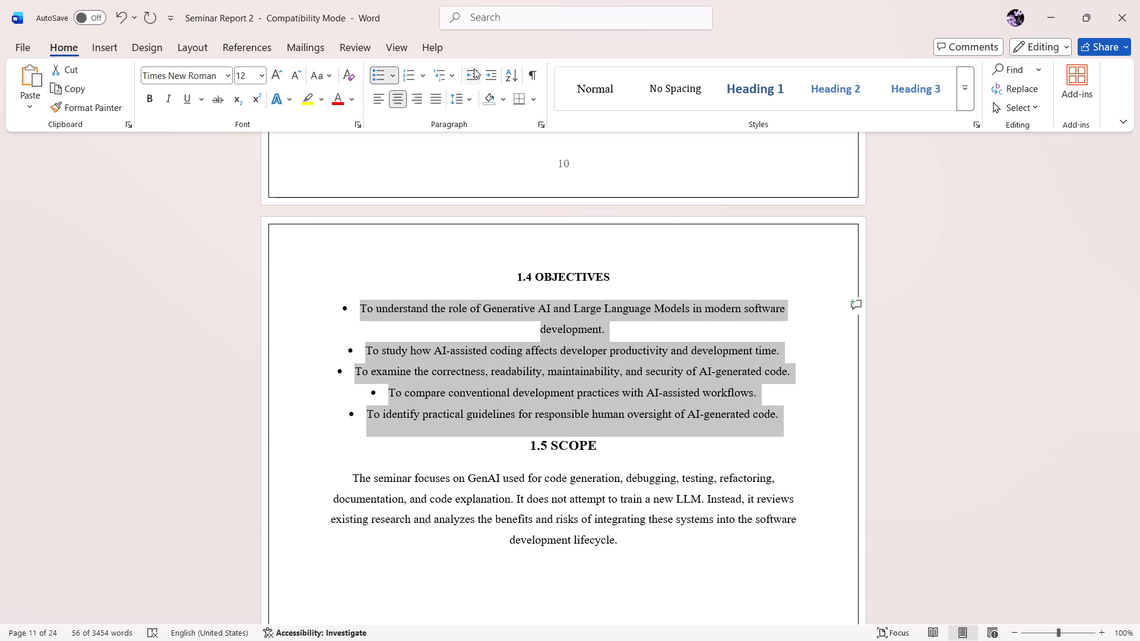
{"action": "left_click", "coordinate": [378, 103]}
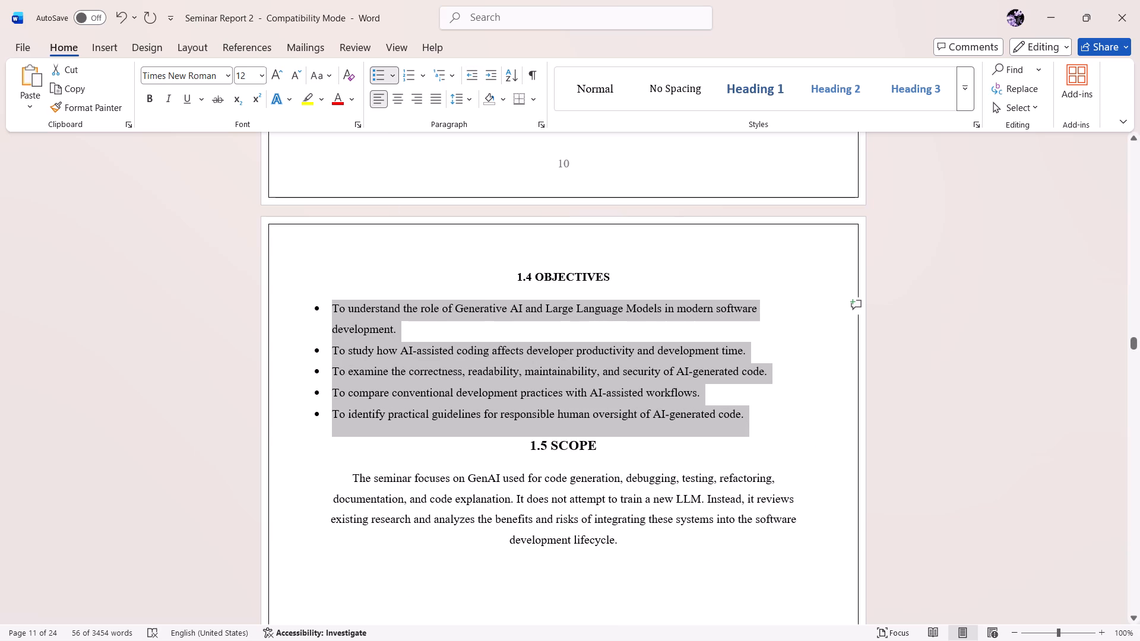
{"action": "left_click", "coordinate": [406, 262]}
Set the font size of the 1.4 Objectives heading to 14.
{"action": "left_click_drag", "start_coordinate": [542, 445], "coordinate": [571, 443]}
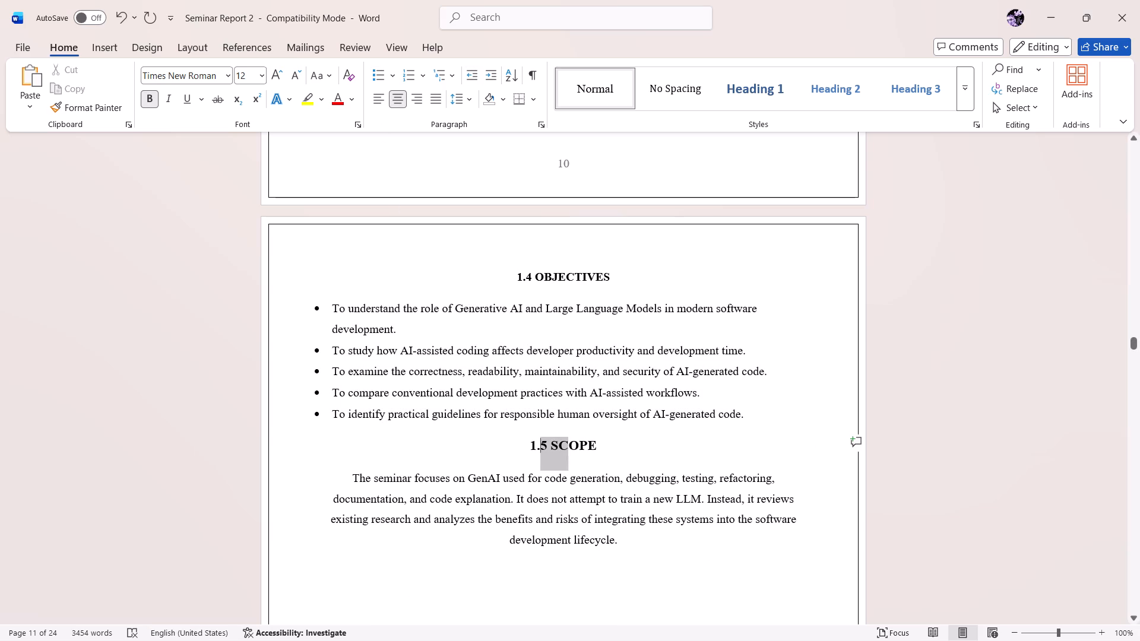
{"action": "left_click_drag", "start_coordinate": [571, 443], "coordinate": [589, 439]}
{"action": "left_click_drag", "start_coordinate": [508, 276], "coordinate": [636, 291]}
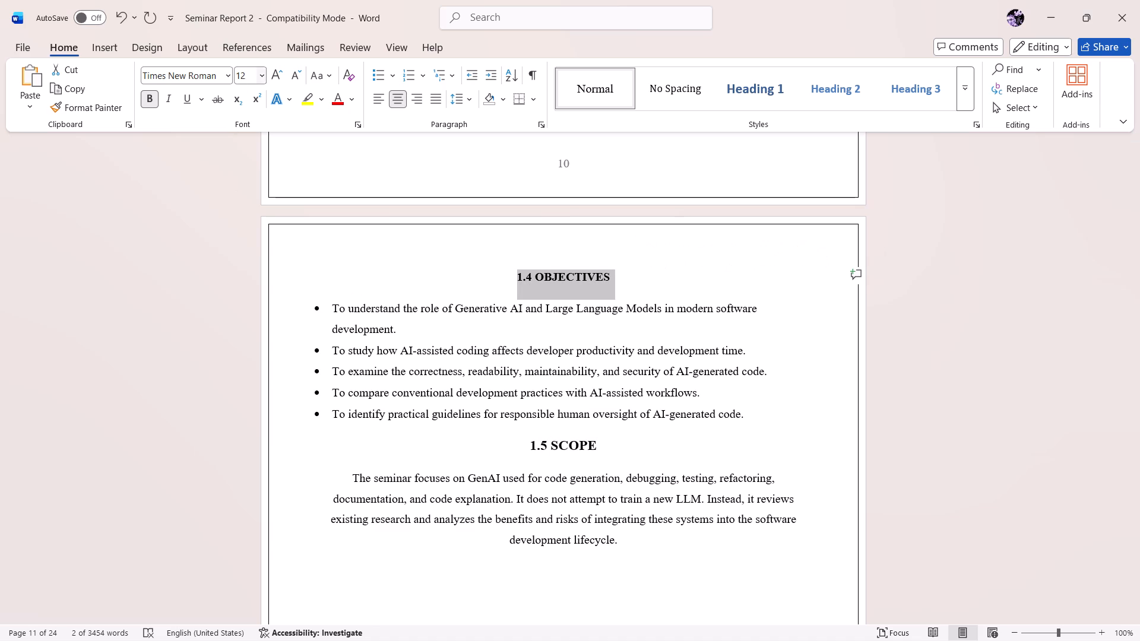
{"action": "left_click", "coordinate": [246, 76]}
{"action": "type", "text": "14"}
{"action": "key", "text": "Return"}
Set the font size of the 1.3 Problem Statement heading to 14.
{"action": "scroll", "coordinate": [246, 76], "scroll_direction": "up", "scroll_amount": 5}
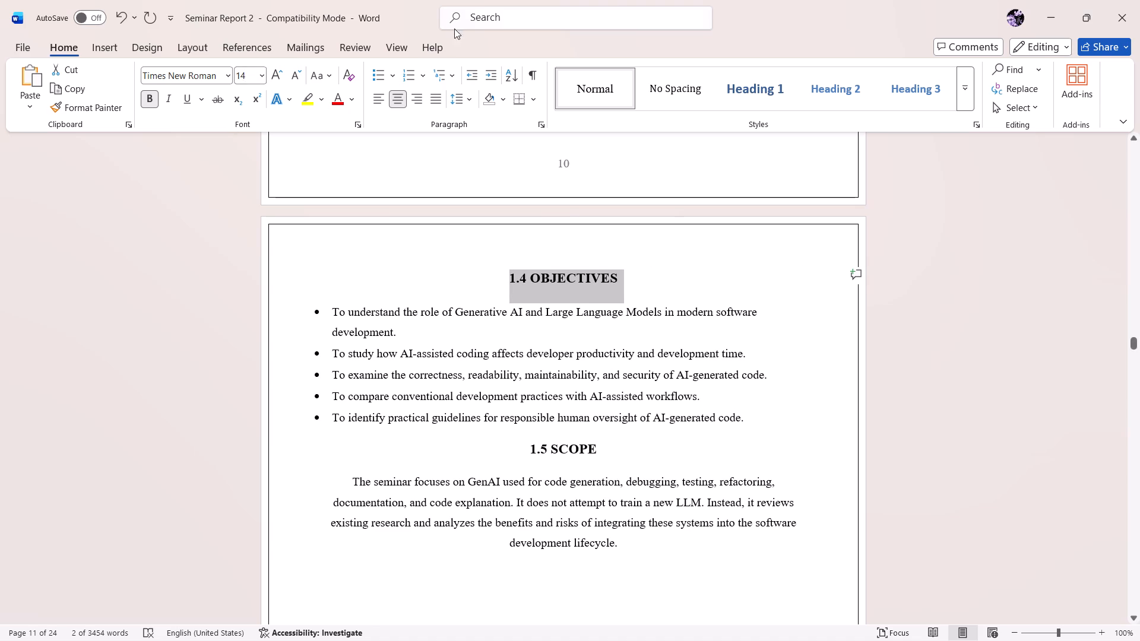
{"action": "scroll", "coordinate": [534, 186], "scroll_direction": "up", "scroll_amount": 4}
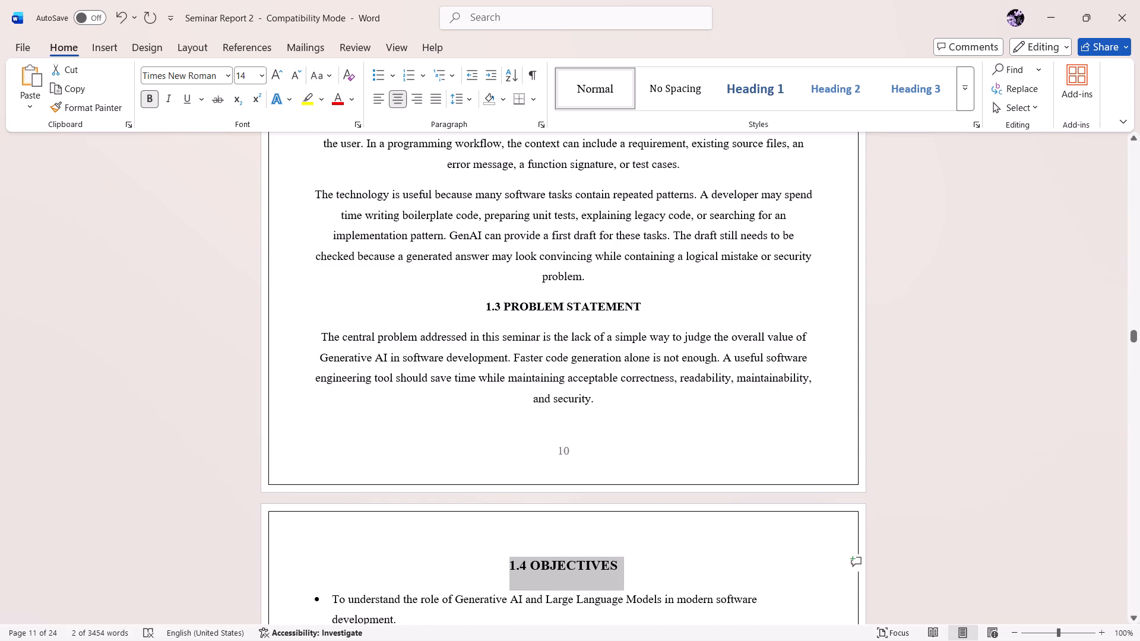
{"action": "left_click_drag", "start_coordinate": [480, 300], "coordinate": [652, 299]}
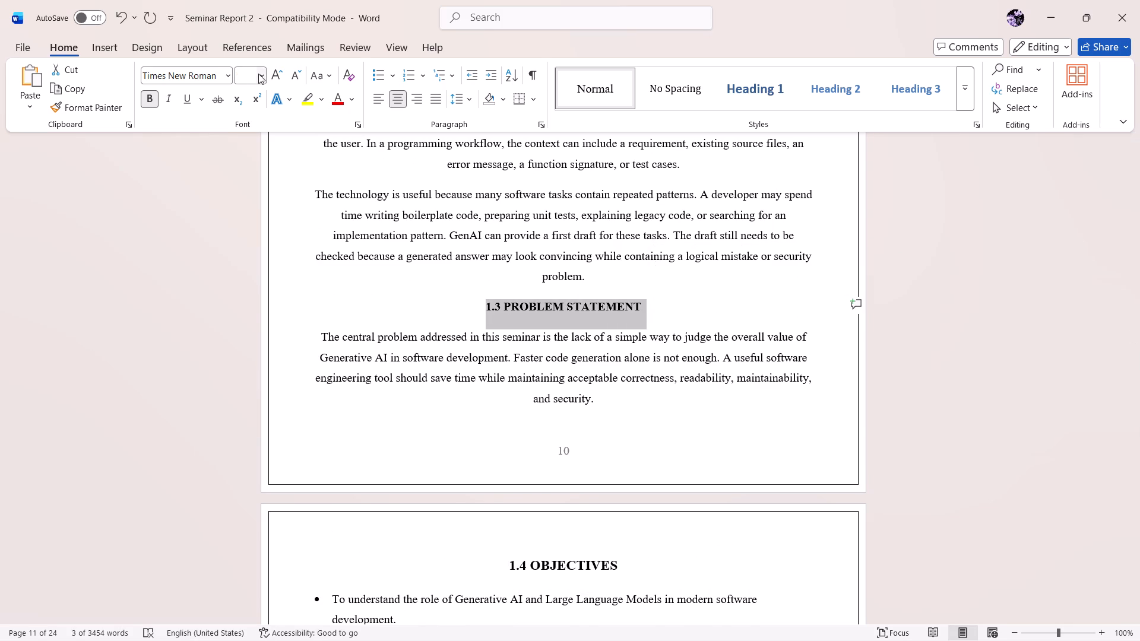
{"action": "left_click", "coordinate": [259, 74]}
{"action": "left_click", "coordinate": [247, 182]}
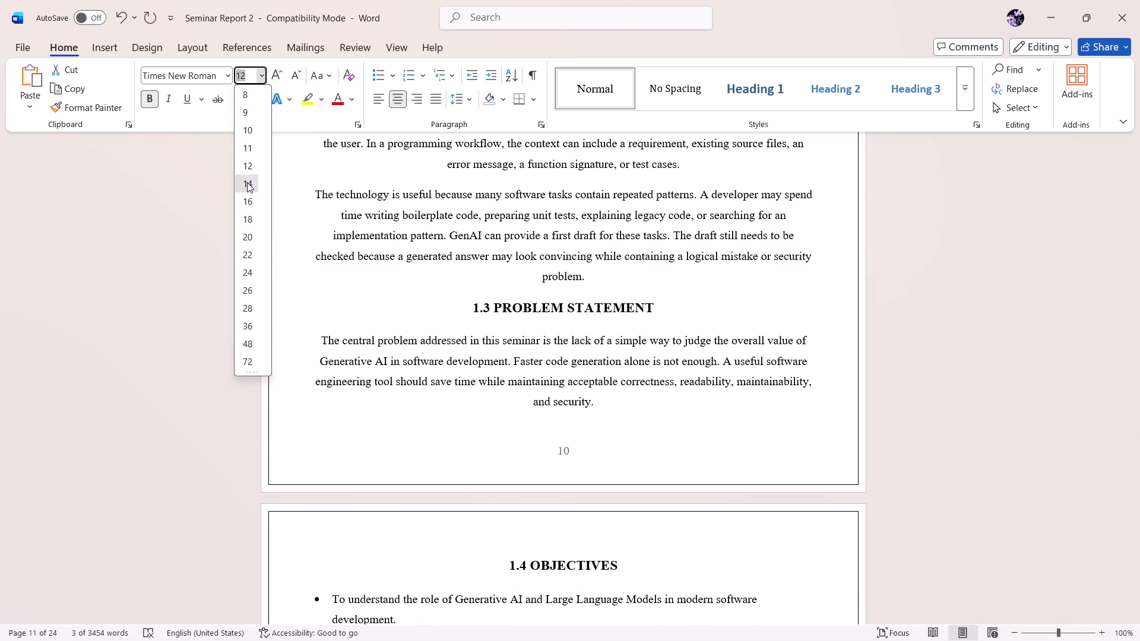
Set the font size of the 1.2 Background heading to 14.
{"action": "scroll", "coordinate": [353, 218], "scroll_direction": "up", "scroll_amount": 2}
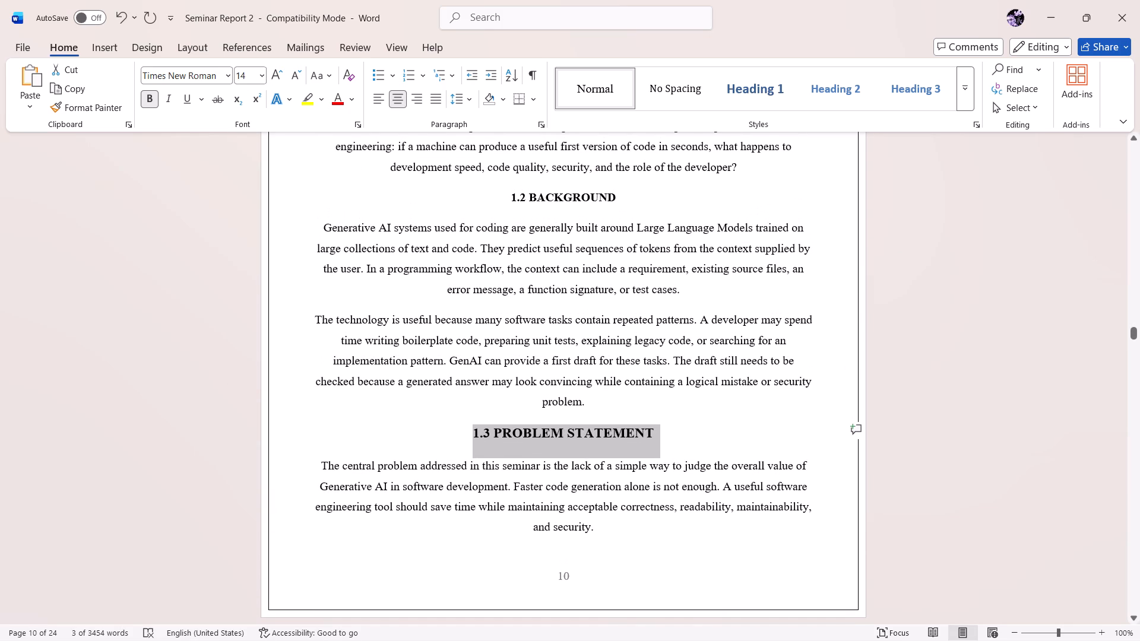
{"action": "left_click_drag", "start_coordinate": [509, 198], "coordinate": [596, 208]}
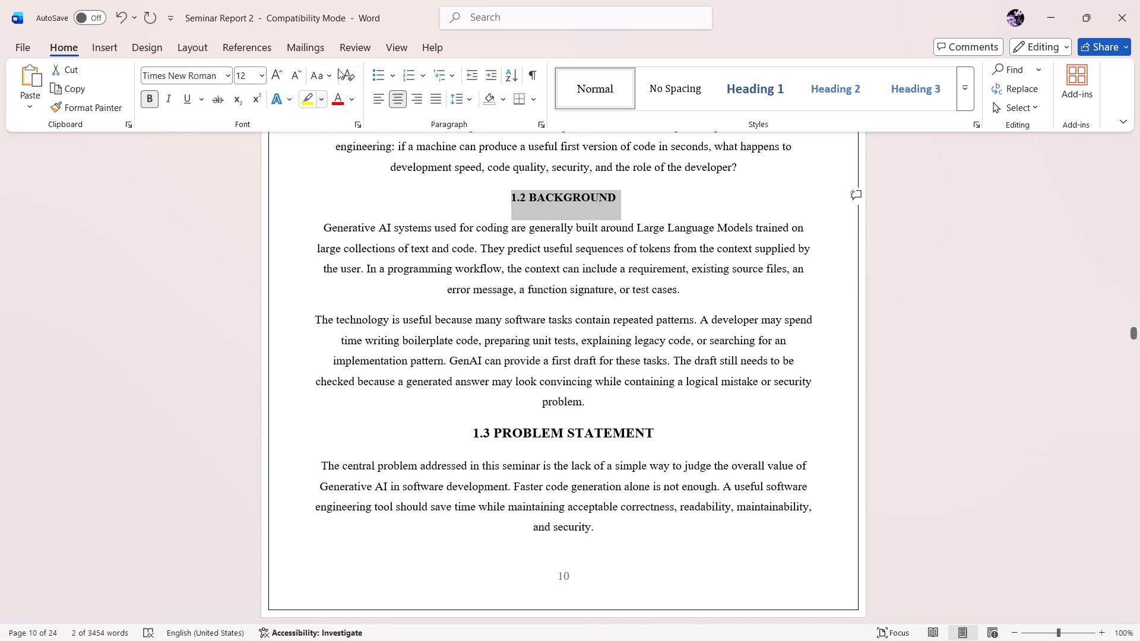
{"action": "left_click", "coordinate": [264, 71]}
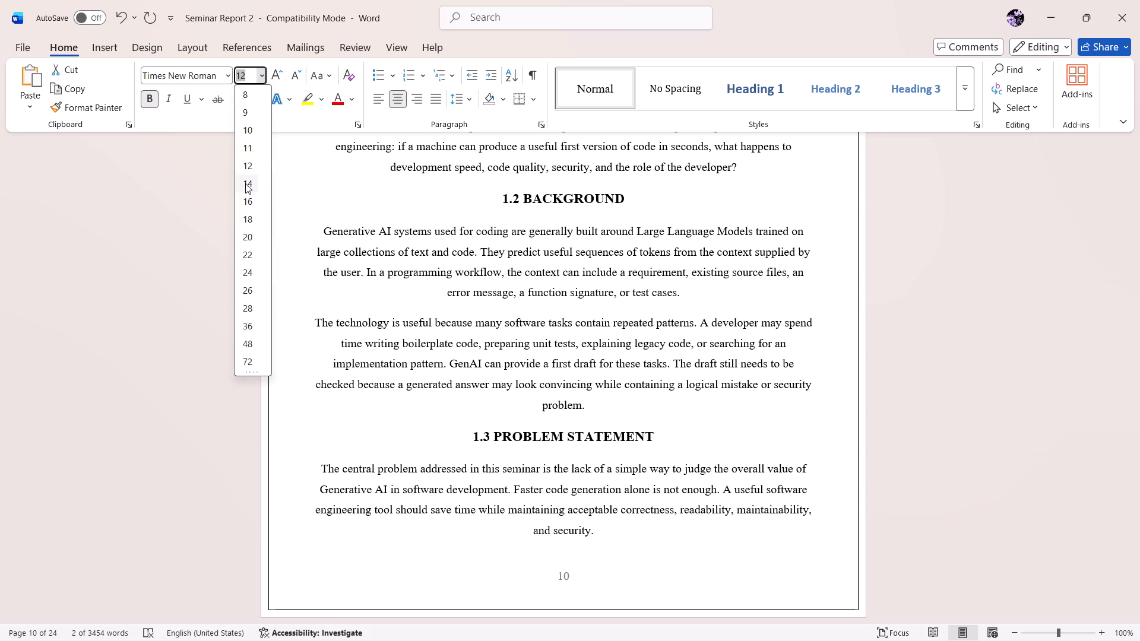
{"action": "left_click", "coordinate": [245, 183]}
Set the font size of the 1.1 Overview heading in Chapter 1 to 14.
{"action": "scroll", "coordinate": [535, 292], "scroll_direction": "up", "scroll_amount": 3}
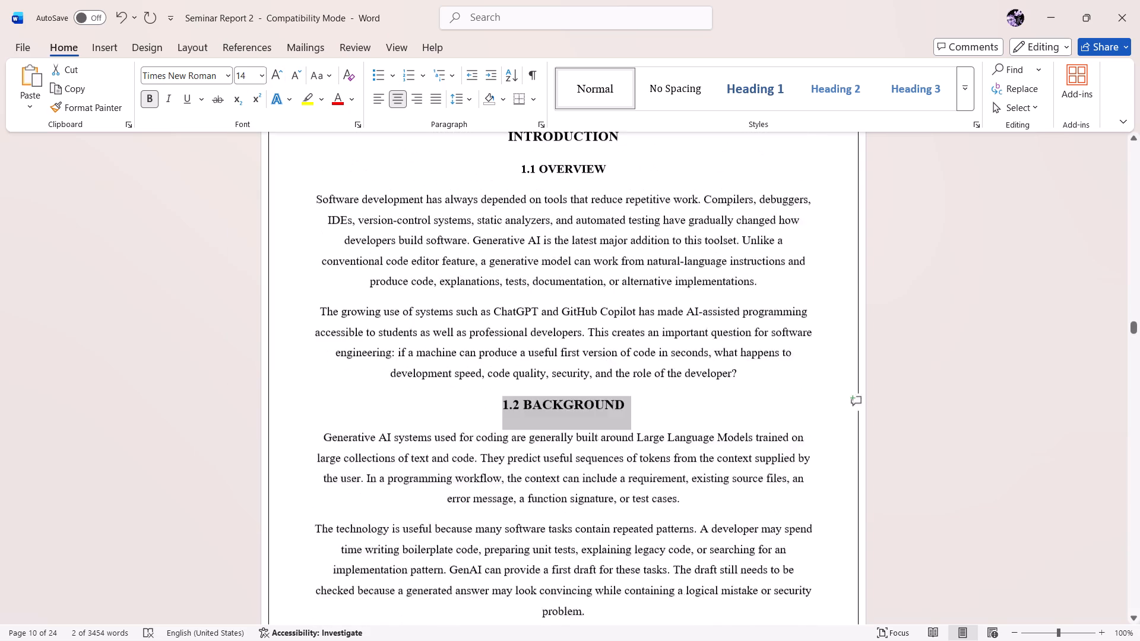
{"action": "scroll", "coordinate": [535, 292], "scroll_direction": "up", "scroll_amount": 1}
{"action": "left_click_drag", "start_coordinate": [521, 236], "coordinate": [626, 236]}
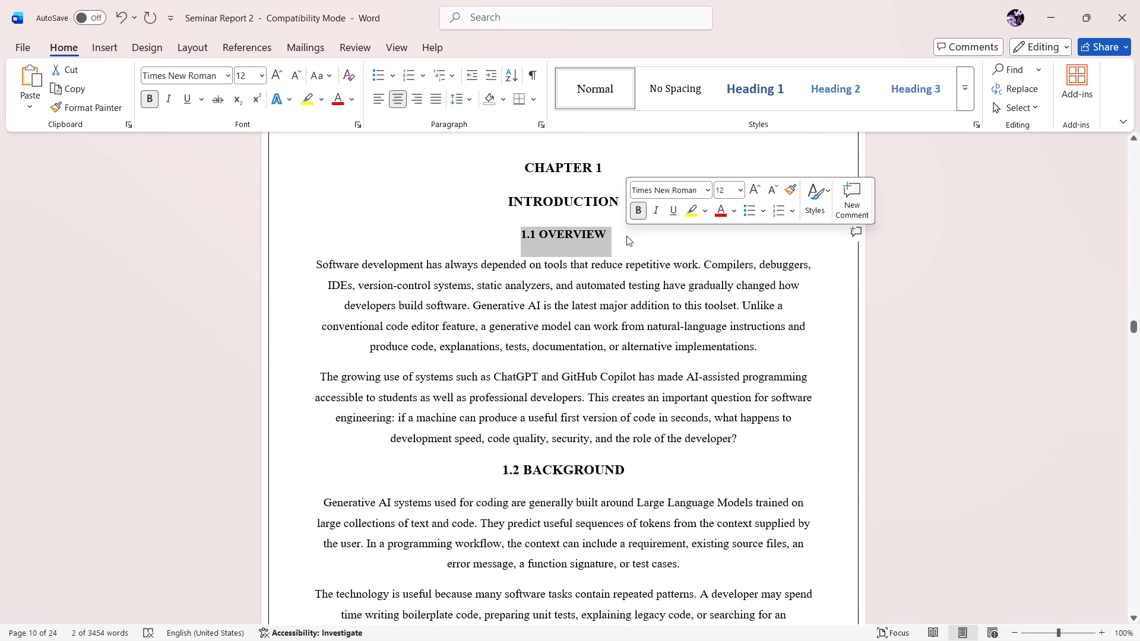
{"action": "left_click", "coordinate": [256, 75]}
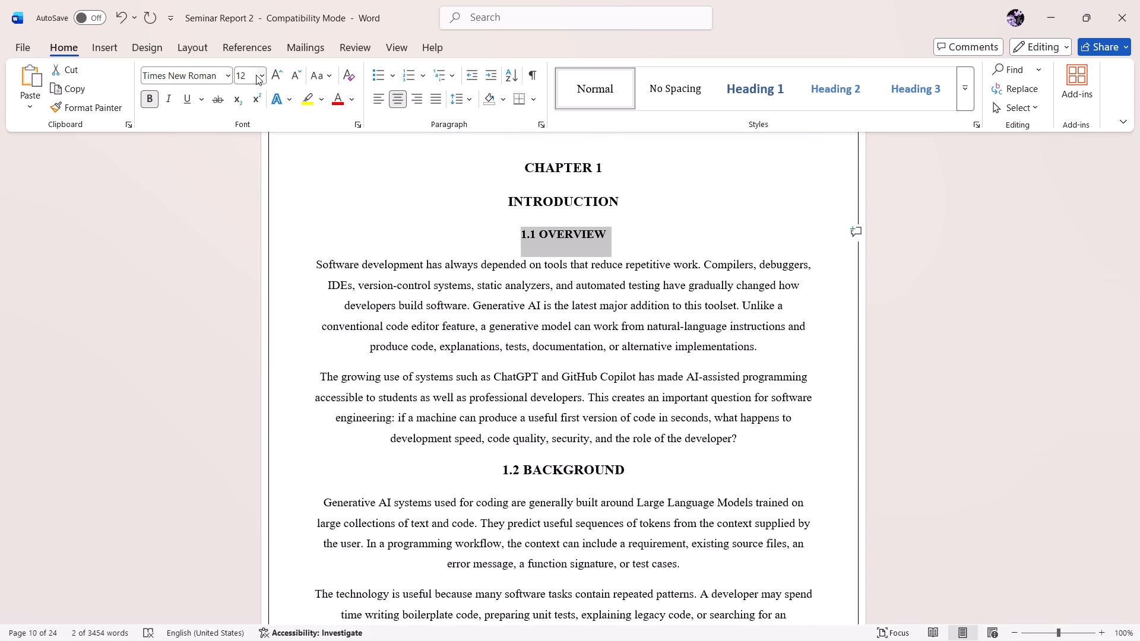
{"action": "left_click", "coordinate": [262, 77]}
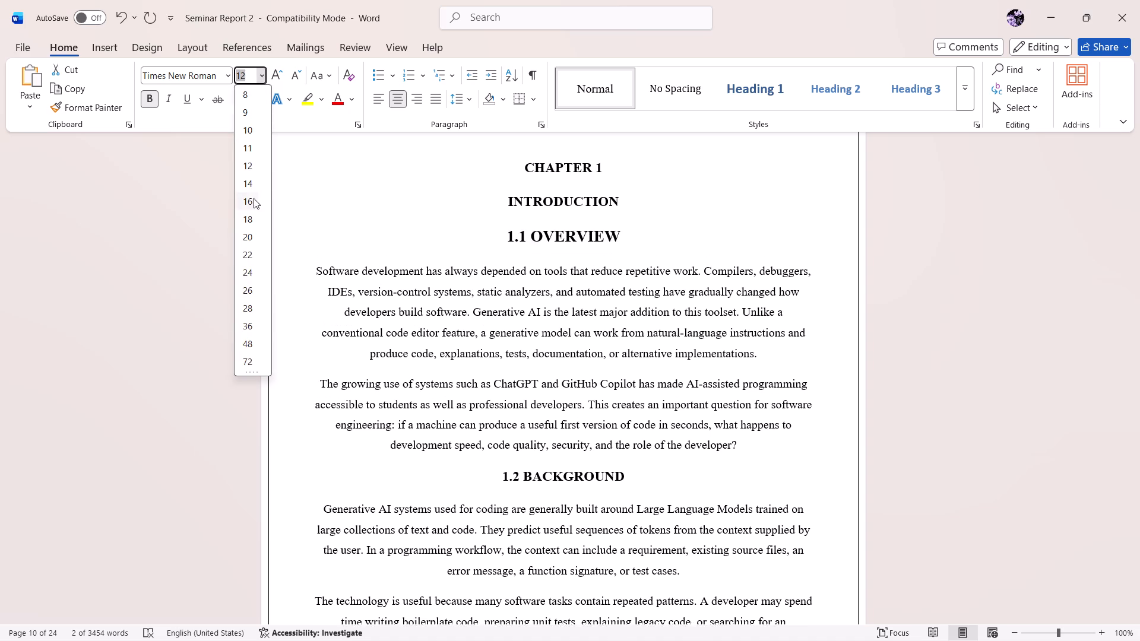
{"action": "left_click", "coordinate": [247, 182]}
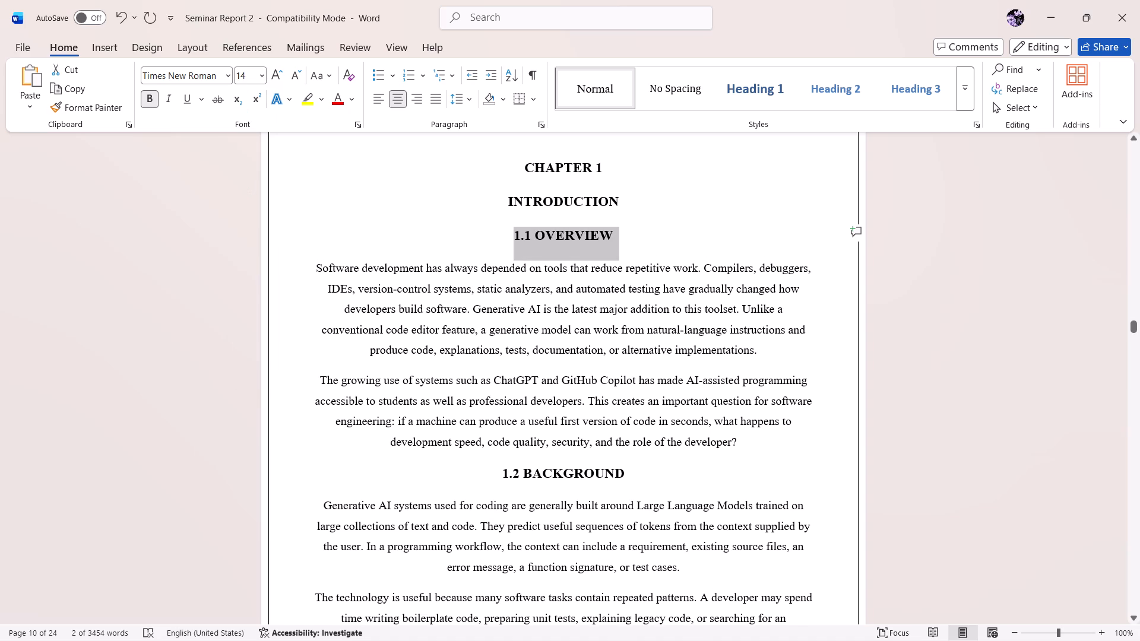
Set the font size of the Introduction chapter title to 16.
{"action": "left_click_drag", "start_coordinate": [502, 197], "coordinate": [631, 200]}
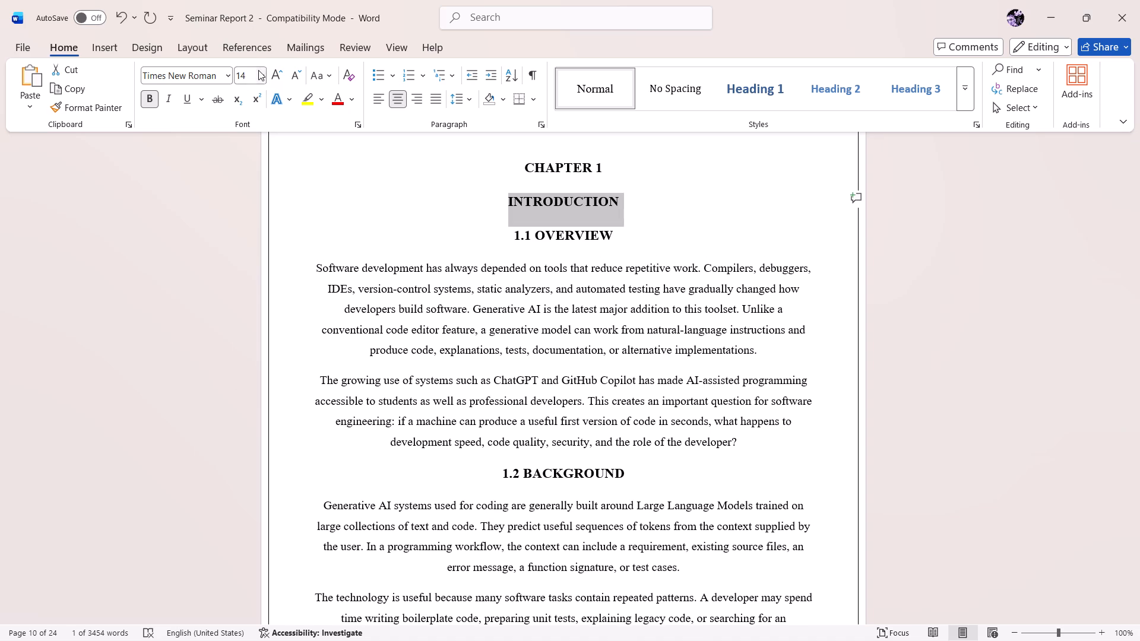
{"action": "left_click_drag", "start_coordinate": [258, 71], "coordinate": [252, 203]}
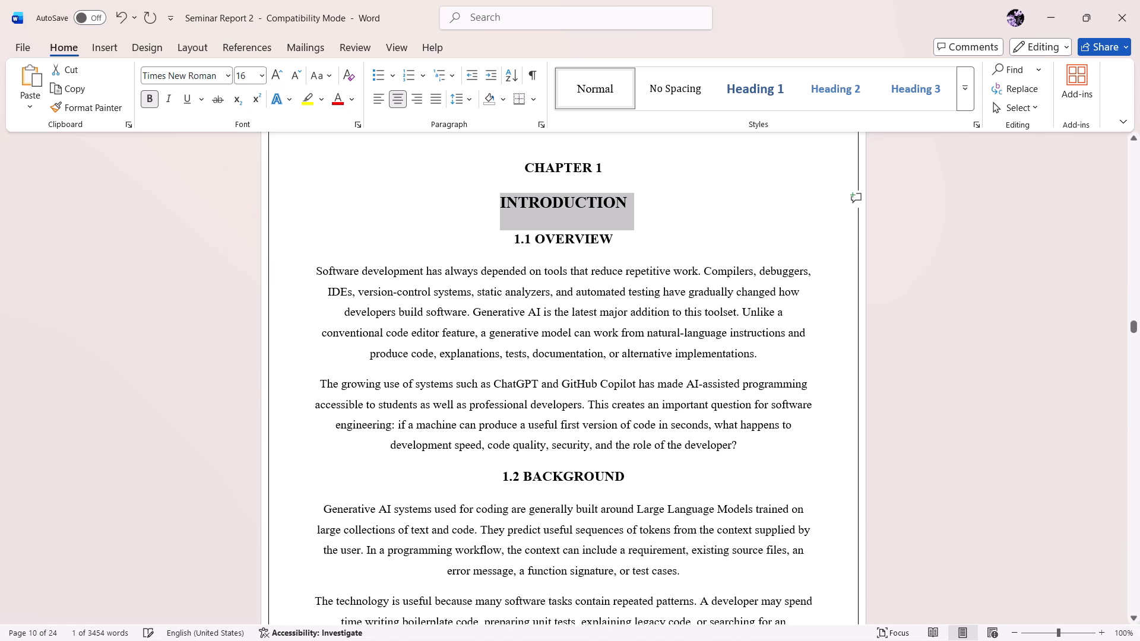
Set the font size of the Chapter 1 line above the Introduction title to 16.
{"action": "left_click_drag", "start_coordinate": [527, 165], "coordinate": [619, 165]}
{"action": "left_click", "coordinate": [258, 78]}
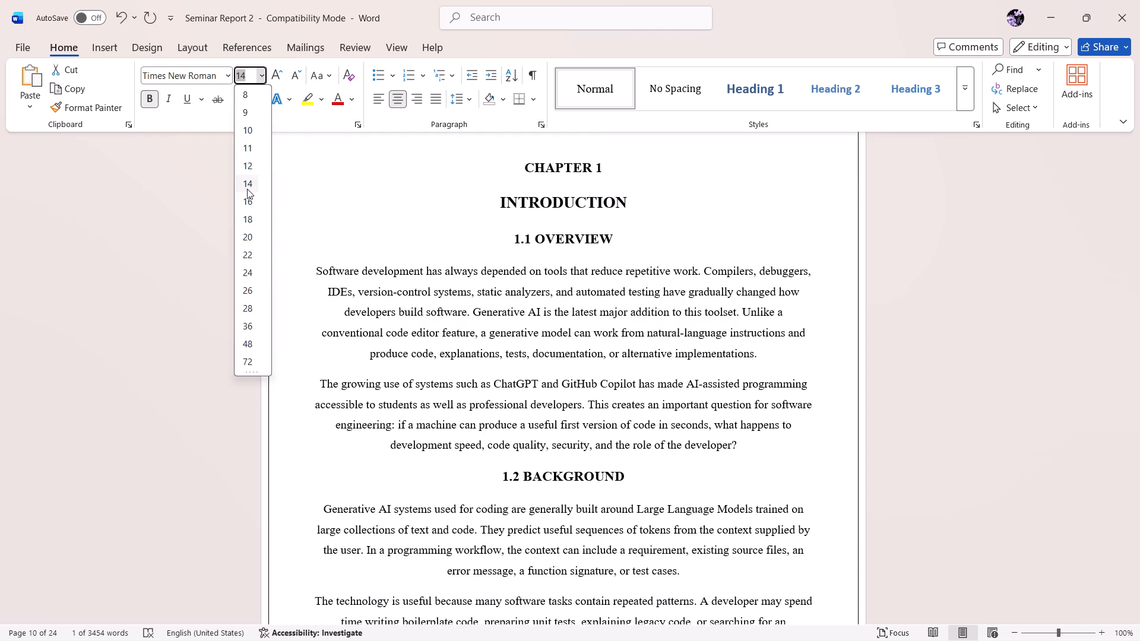
{"action": "left_click", "coordinate": [248, 198]}
Set the font size of the List of Tables heading to 14.
{"action": "scroll", "coordinate": [418, 243], "scroll_direction": "up", "scroll_amount": 3}
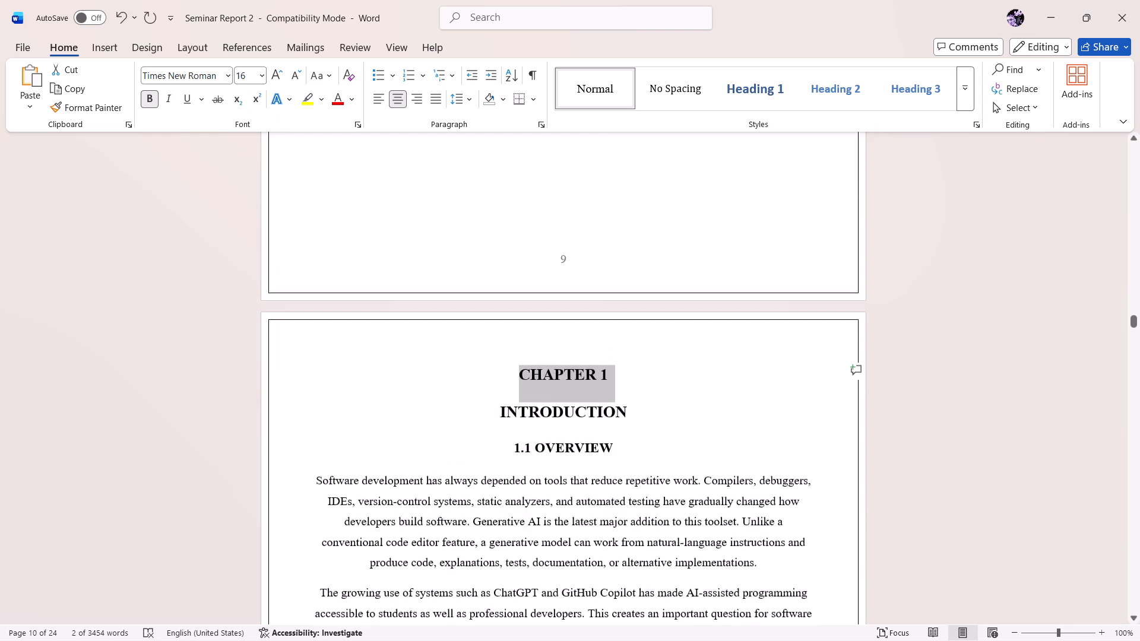
{"action": "scroll", "coordinate": [418, 243], "scroll_direction": "up", "scroll_amount": 11}
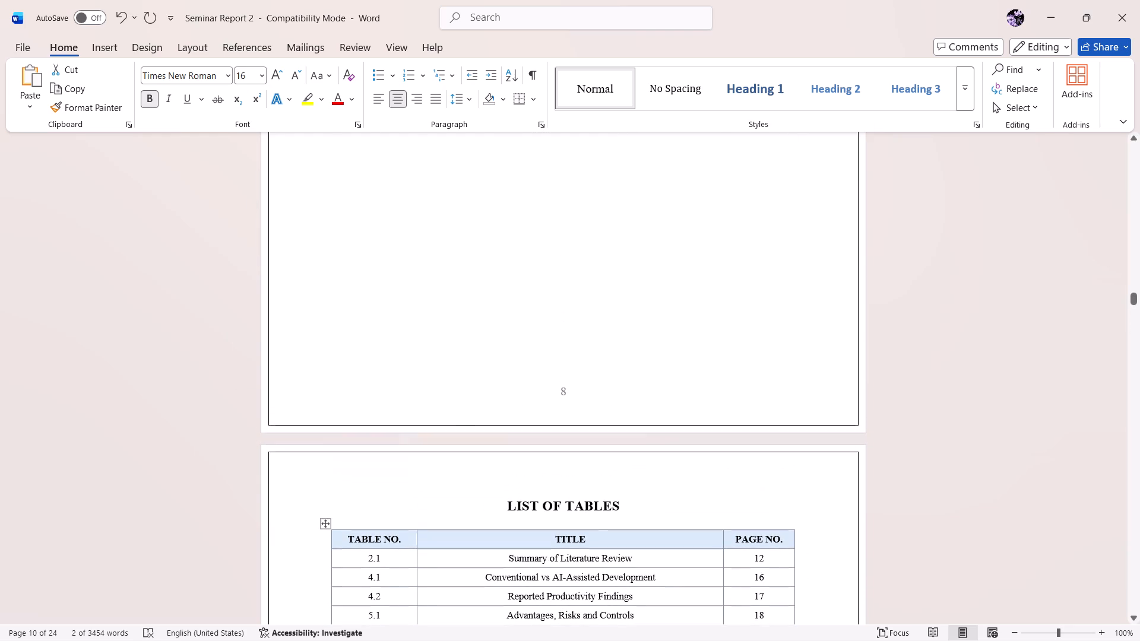
{"action": "left_click_drag", "start_coordinate": [494, 512], "coordinate": [619, 513]}
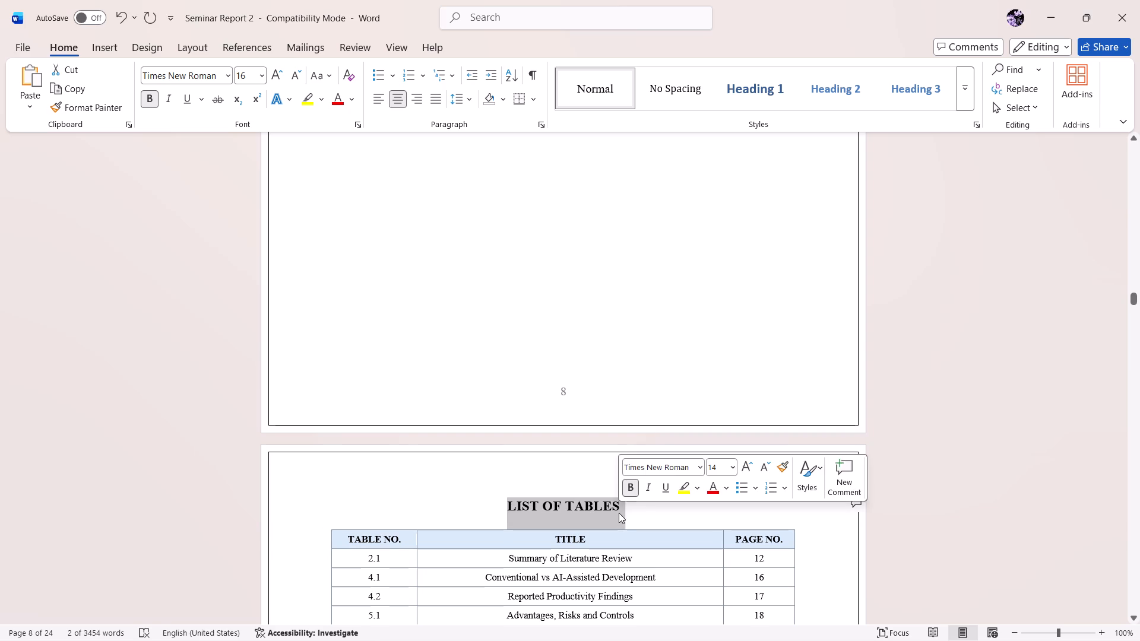
{"action": "left_click", "coordinate": [260, 73]}
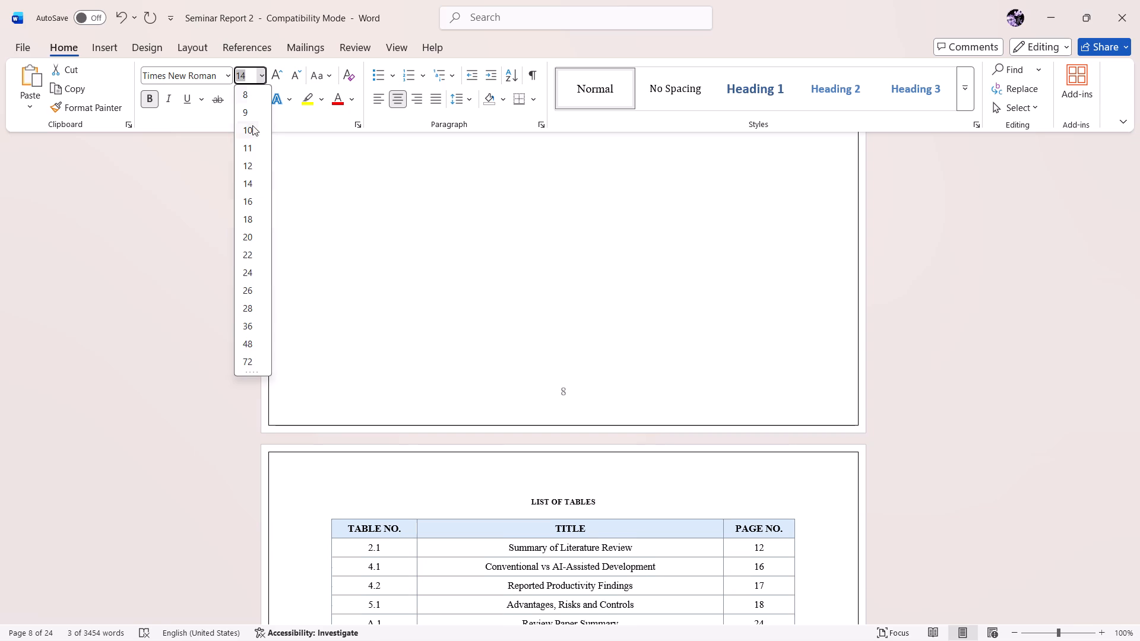
{"action": "left_click", "coordinate": [245, 185]}
Set the font size of the List of Figures heading to 16.
{"action": "scroll", "coordinate": [455, 244], "scroll_direction": "up", "scroll_amount": 7}
{"action": "left_click_drag", "start_coordinate": [496, 247], "coordinate": [579, 246]}
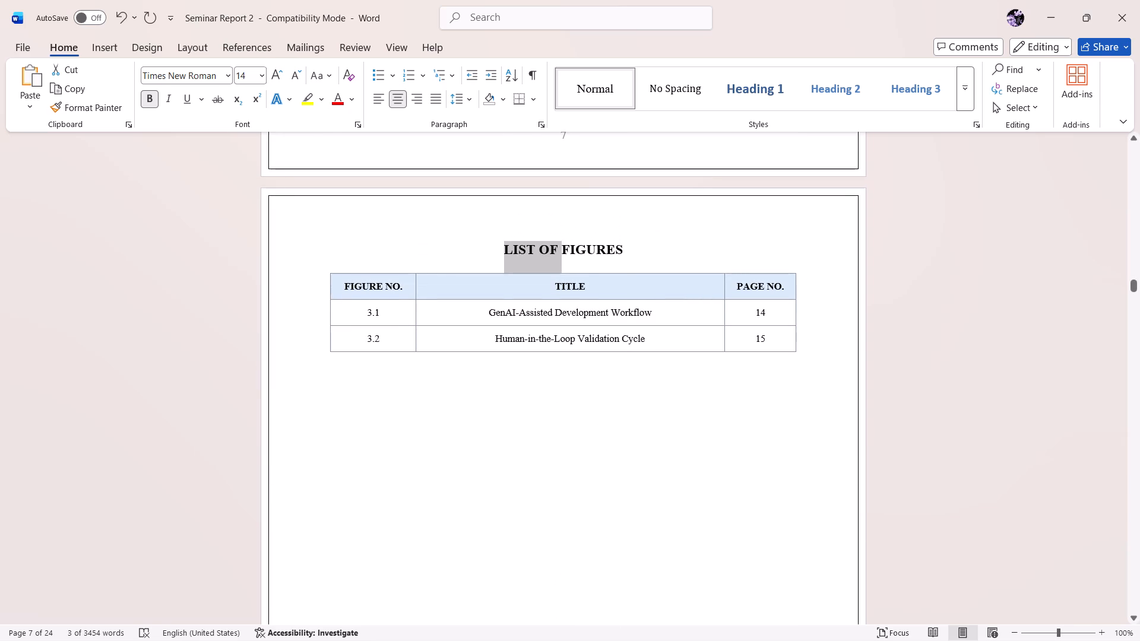
{"action": "left_click_drag", "start_coordinate": [579, 246], "coordinate": [618, 245]}
{"action": "left_click", "coordinate": [256, 71]}
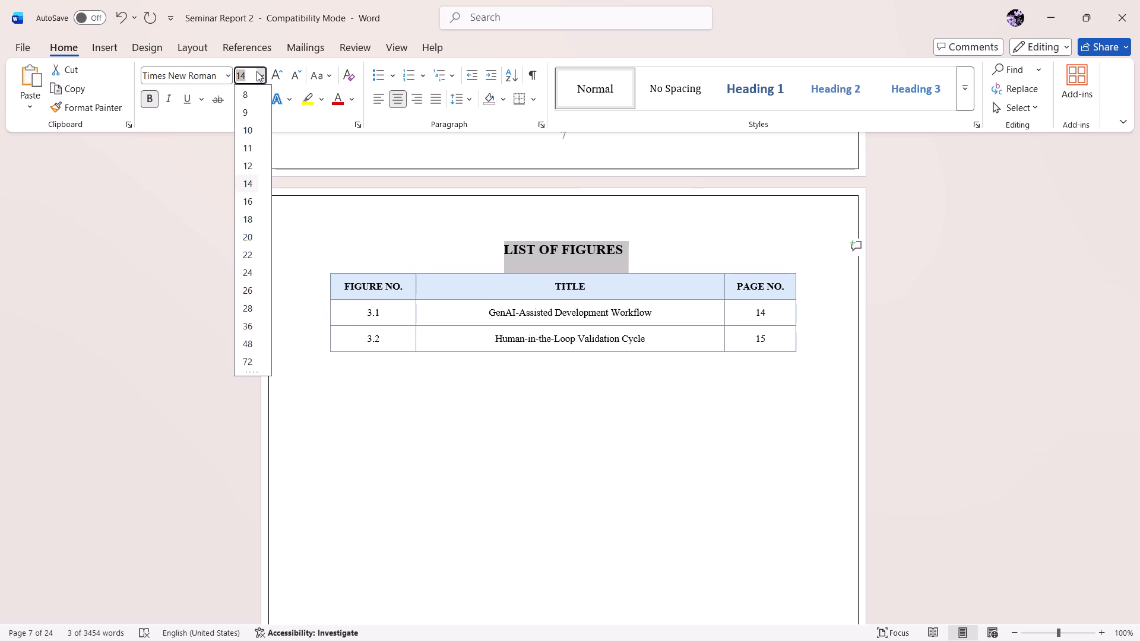
{"action": "left_click", "coordinate": [254, 207]}
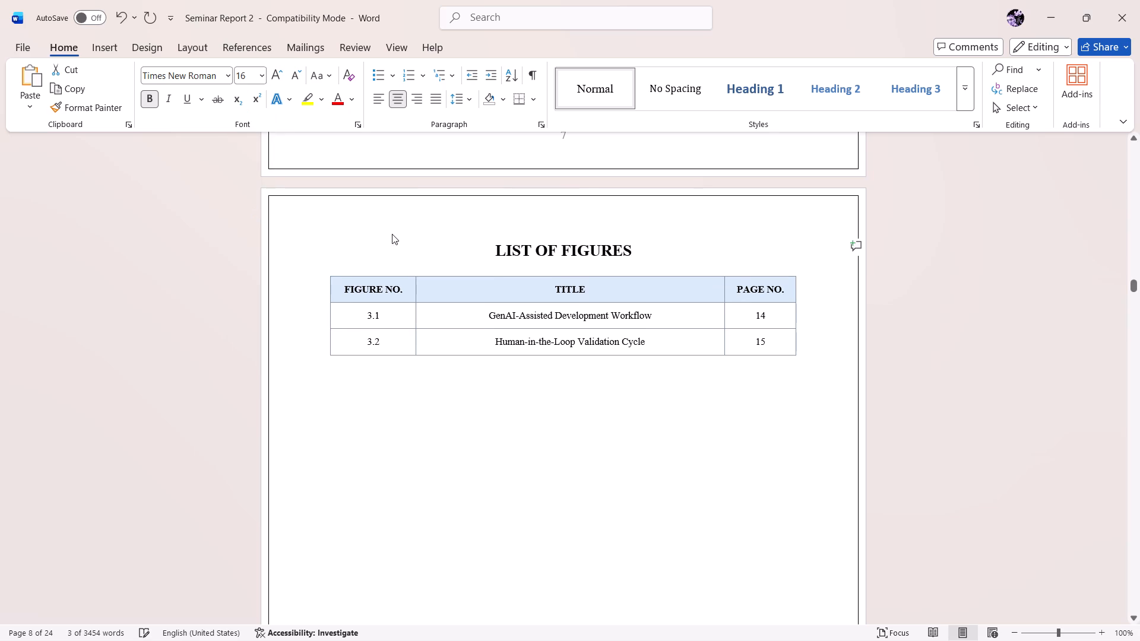
Set the font size of the List of Abbreviations heading to 16.
{"action": "scroll", "coordinate": [392, 234], "scroll_direction": "up", "scroll_amount": 11}
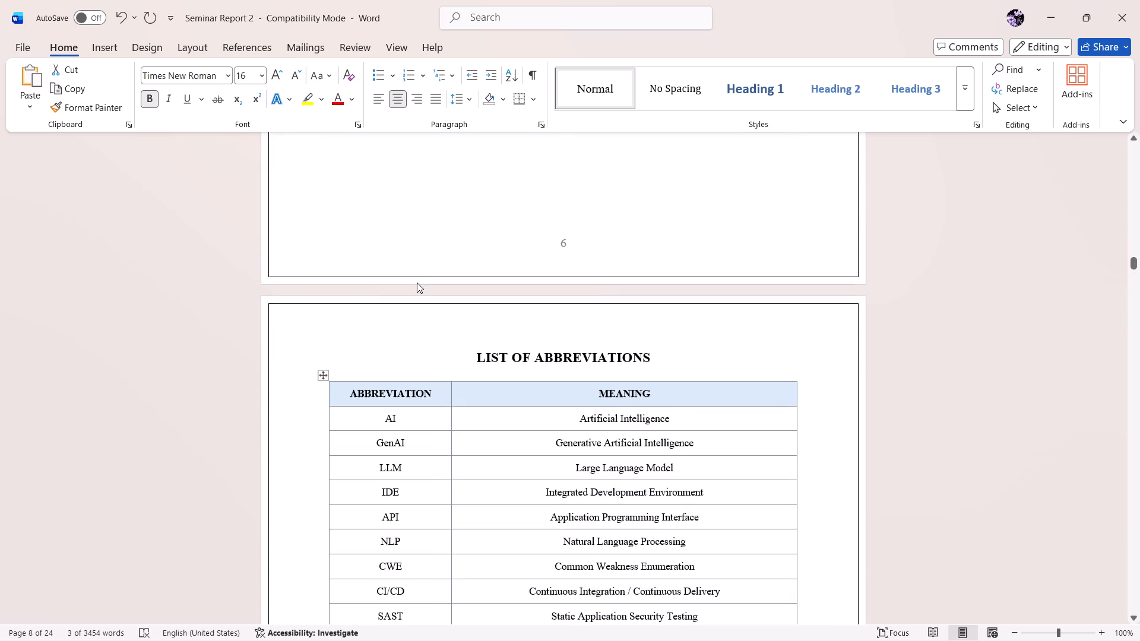
{"action": "left_click_drag", "start_coordinate": [473, 361], "coordinate": [563, 363]}
{"action": "left_click_drag", "start_coordinate": [563, 363], "coordinate": [721, 354]}
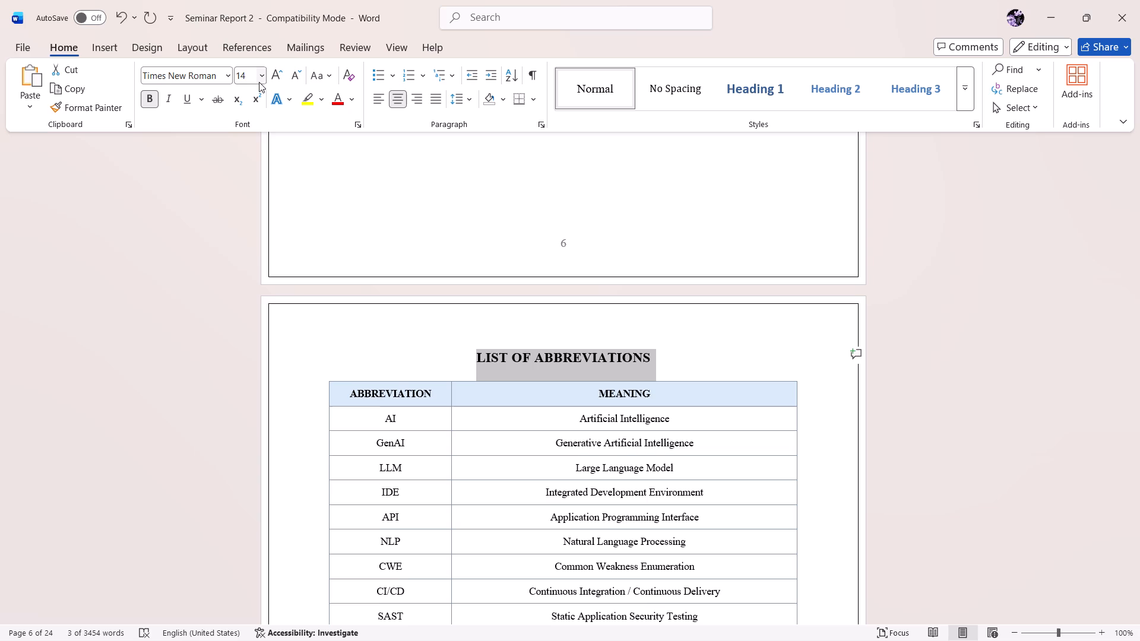
{"action": "left_click", "coordinate": [260, 75]}
{"action": "left_click", "coordinate": [238, 196]}
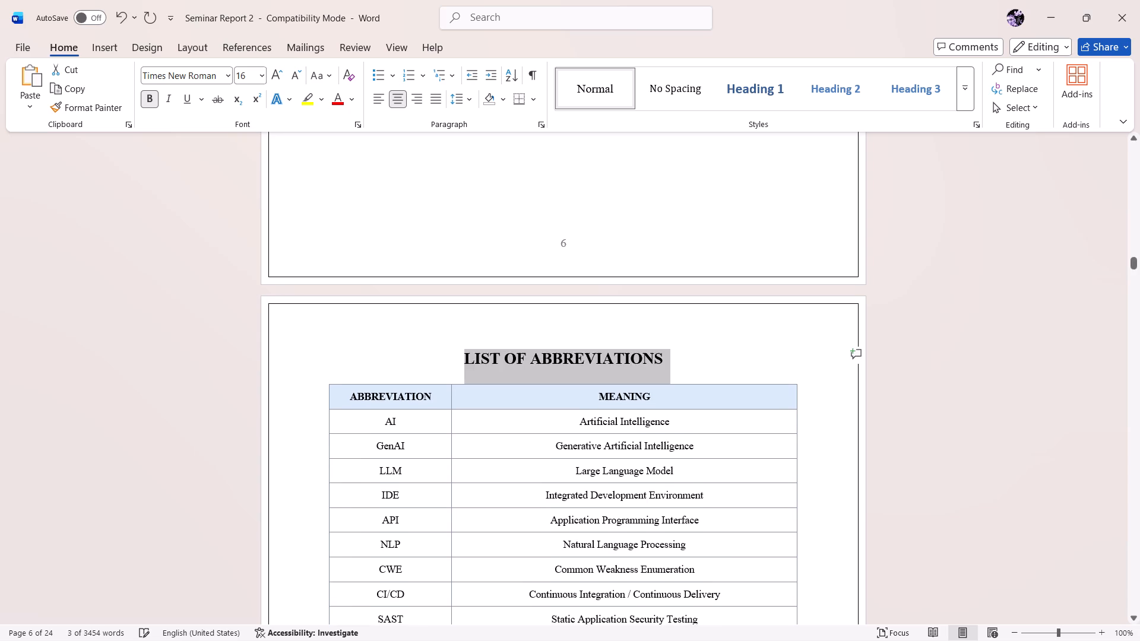
Review the heading formatting from the front-matter lists and table of contents through the chapters up to Applications.
{"action": "scroll", "coordinate": [384, 210], "scroll_direction": "up", "scroll_amount": 9}
{"action": "scroll", "coordinate": [501, 291], "scroll_direction": "up", "scroll_amount": 9}
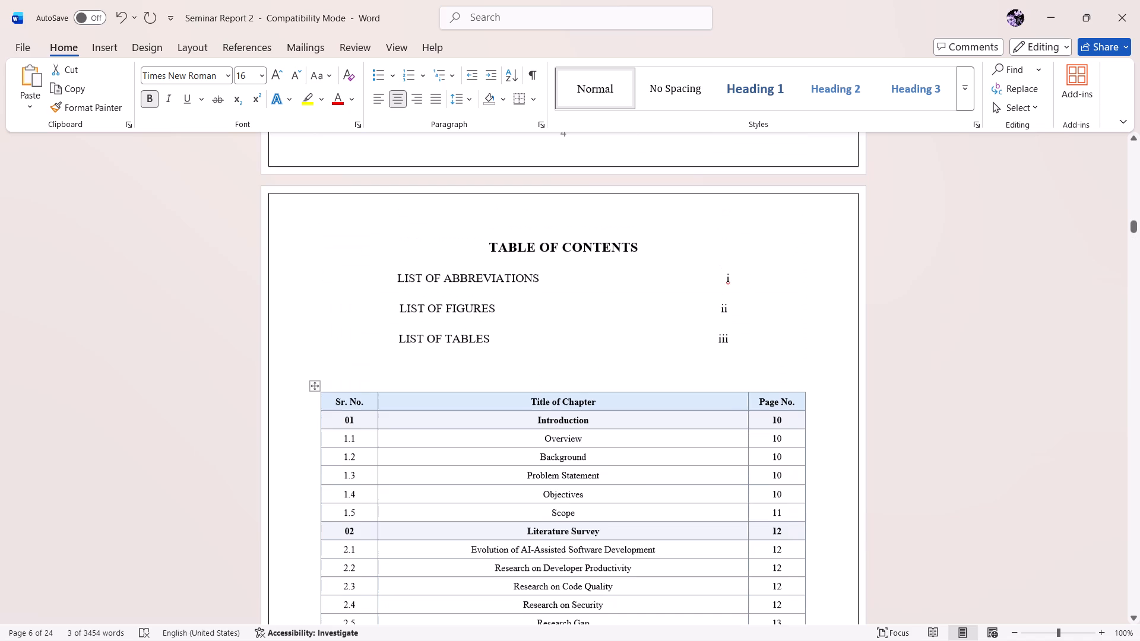
{"action": "scroll", "coordinate": [501, 291], "scroll_direction": "up", "scroll_amount": 1}
{"action": "scroll", "coordinate": [528, 429], "scroll_direction": "down", "scroll_amount": 20}
{"action": "scroll", "coordinate": [528, 429], "scroll_direction": "down", "scroll_amount": 20}
{"action": "scroll", "coordinate": [528, 429], "scroll_direction": "down", "scroll_amount": 12}
{"action": "scroll", "coordinate": [514, 259], "scroll_direction": "up", "scroll_amount": 7}
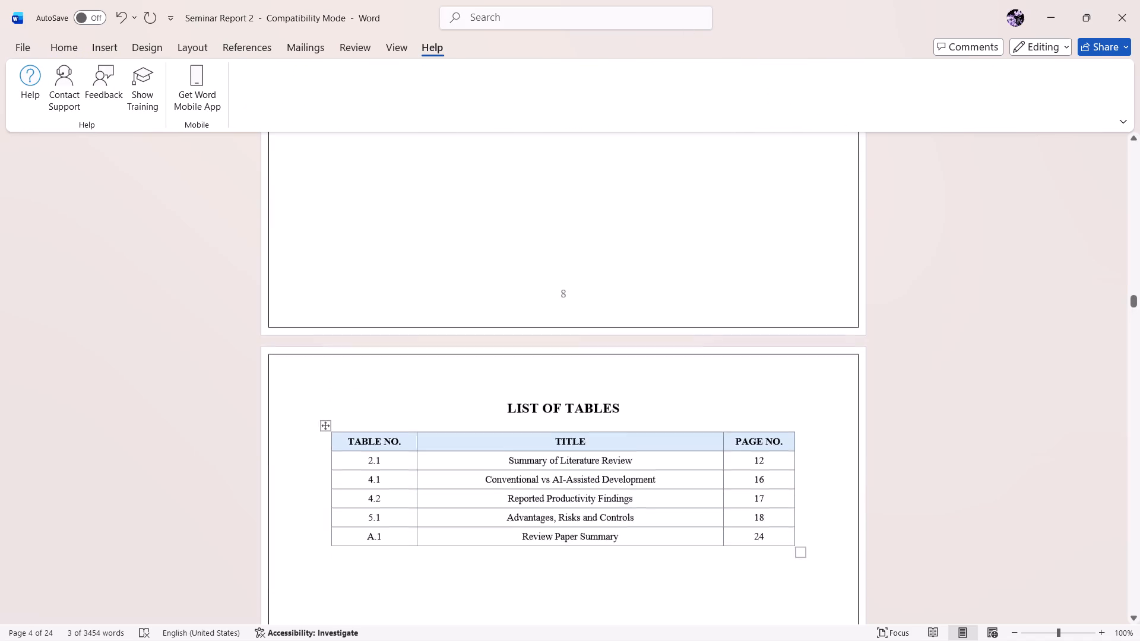
{"action": "scroll", "coordinate": [514, 259], "scroll_direction": "up", "scroll_amount": 10}
{"action": "scroll", "coordinate": [514, 259], "scroll_direction": "down", "scroll_amount": 12}
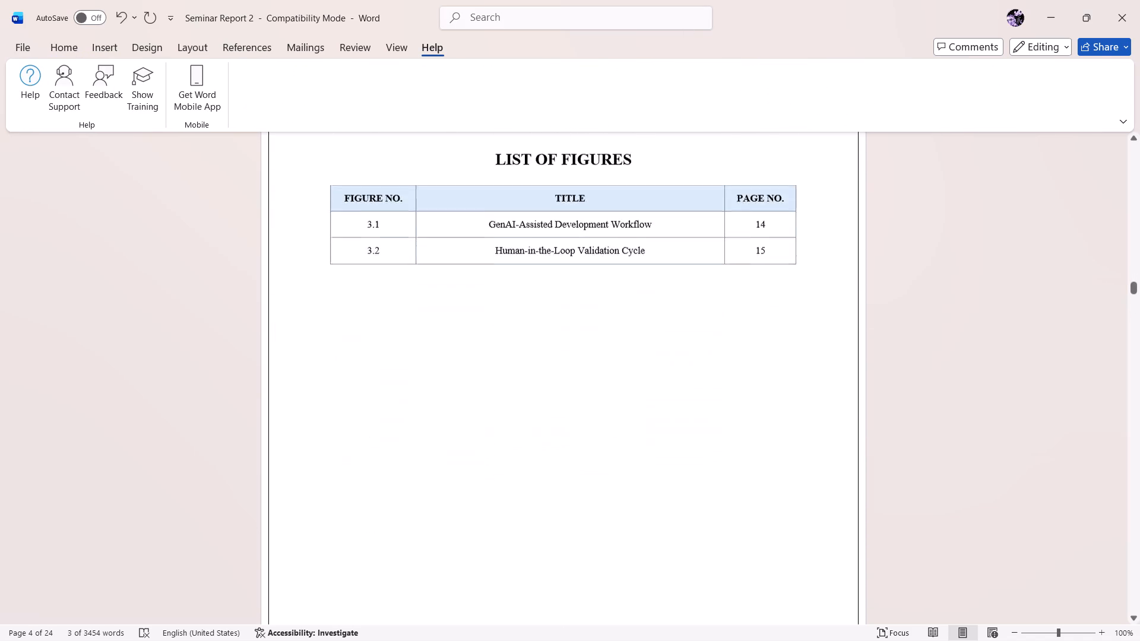
{"action": "scroll", "coordinate": [514, 259], "scroll_direction": "down", "scroll_amount": 19}
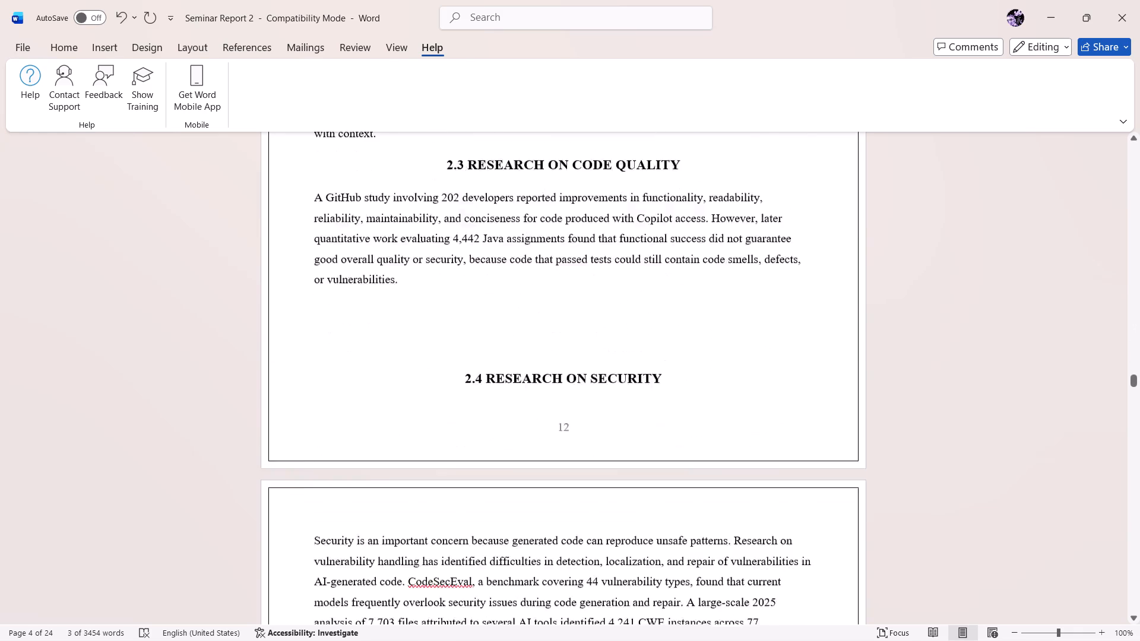
{"action": "scroll", "coordinate": [514, 259], "scroll_direction": "down", "scroll_amount": 18}
{"action": "scroll", "coordinate": [514, 259], "scroll_direction": "down", "scroll_amount": 8}
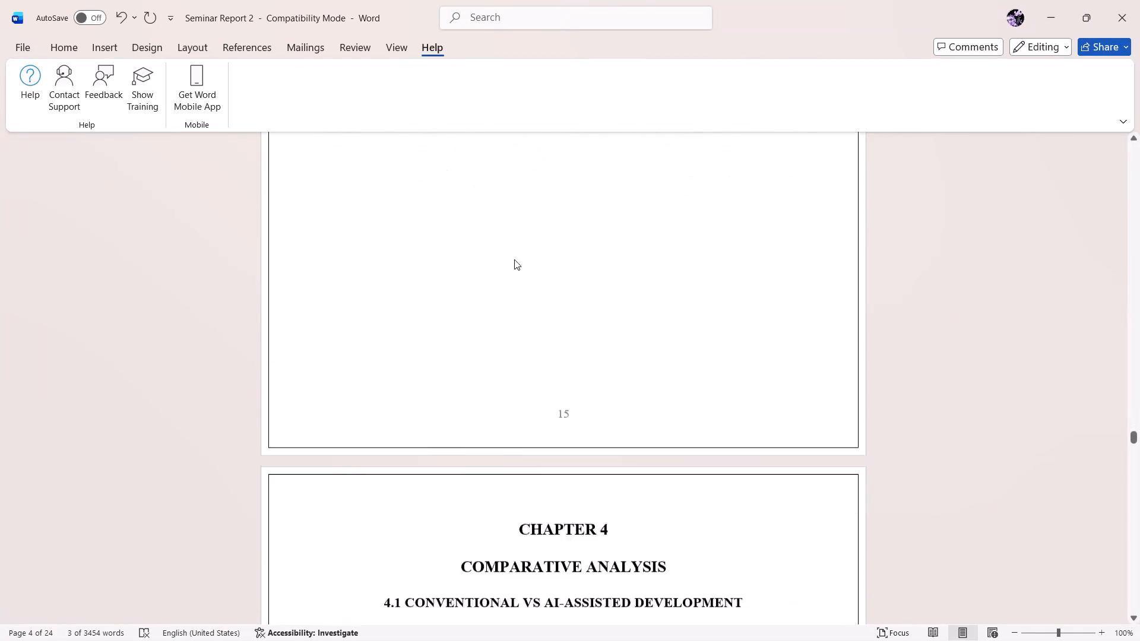
{"action": "scroll", "coordinate": [514, 259], "scroll_direction": "down", "scroll_amount": 17}
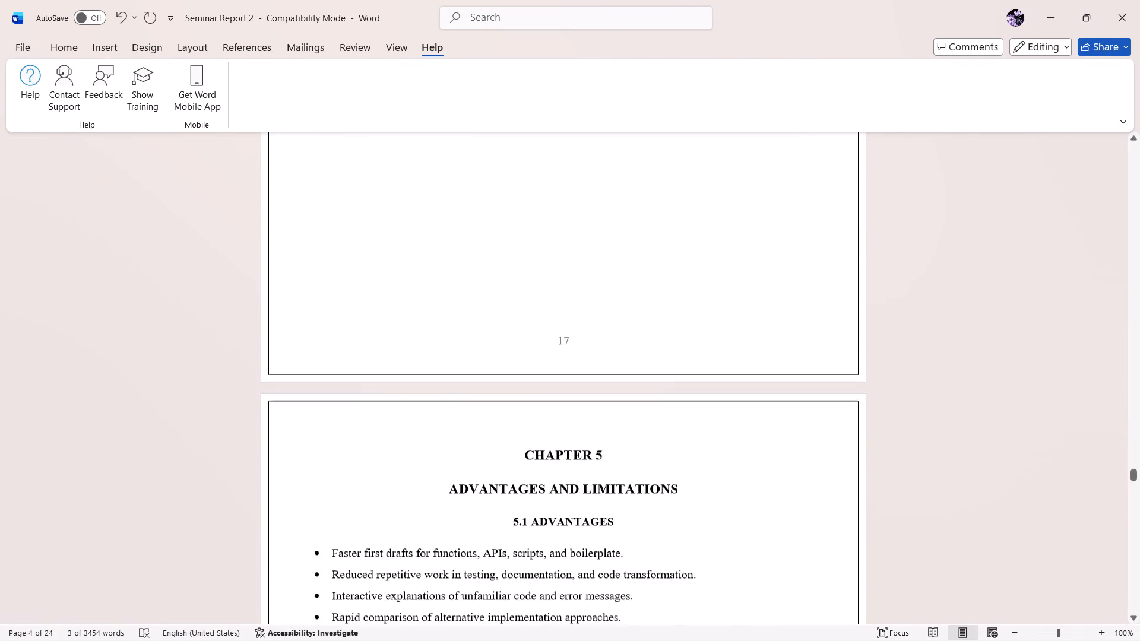
{"action": "scroll", "coordinate": [514, 259], "scroll_direction": "down", "scroll_amount": 12}
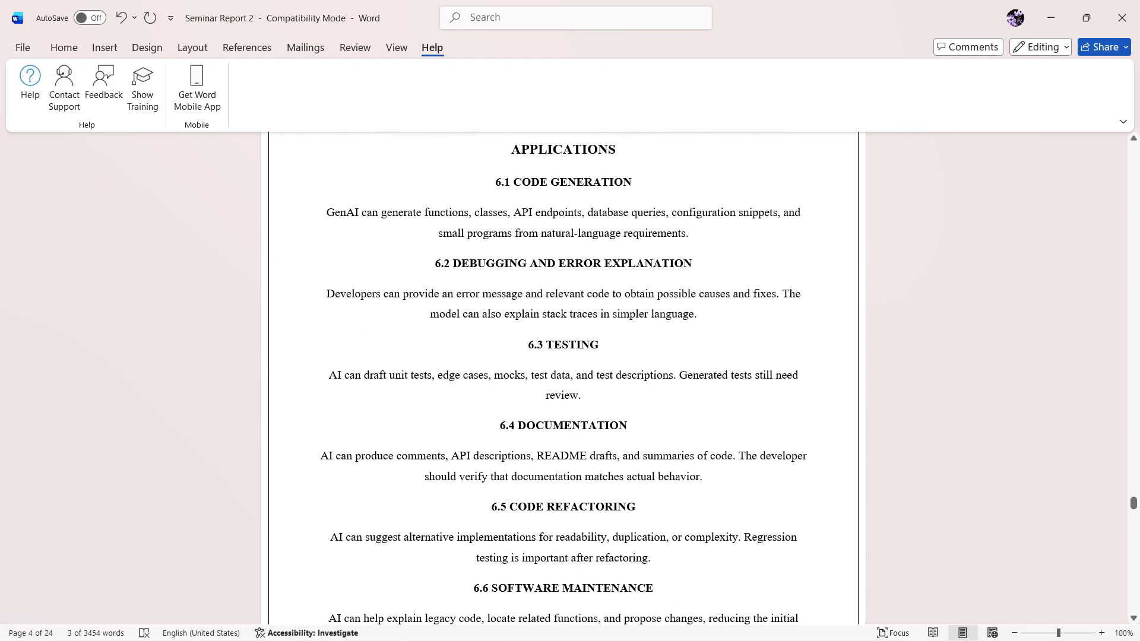
Set the font size of the 6.1 Code Generation heading to 14.
{"action": "left_click_drag", "start_coordinate": [492, 180], "coordinate": [648, 189]}
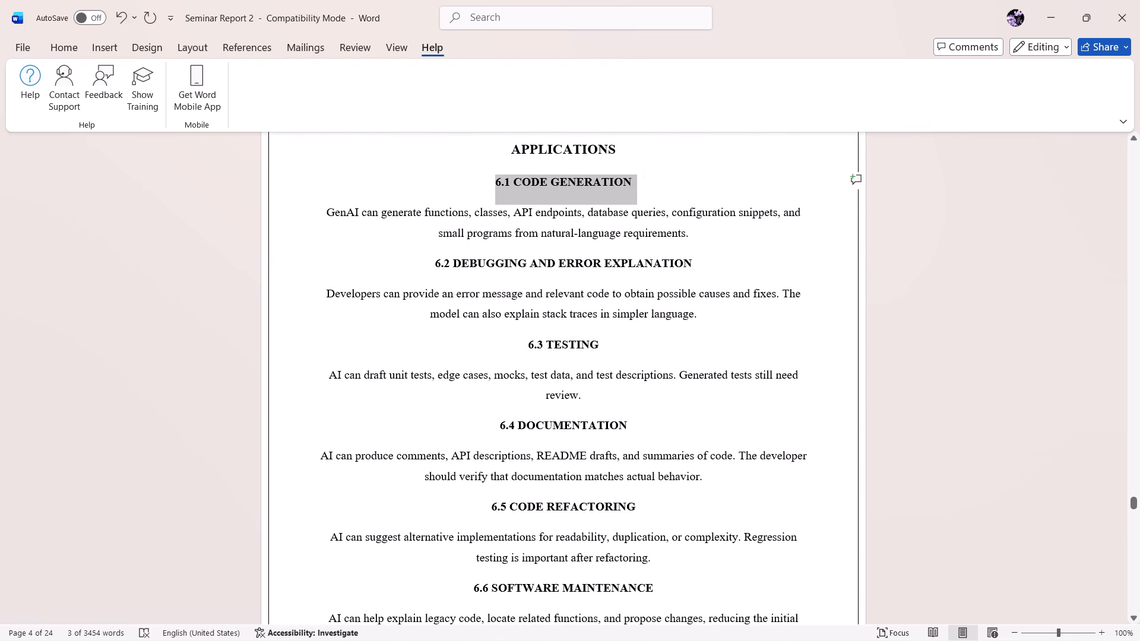
{"action": "left_click", "coordinate": [61, 49]}
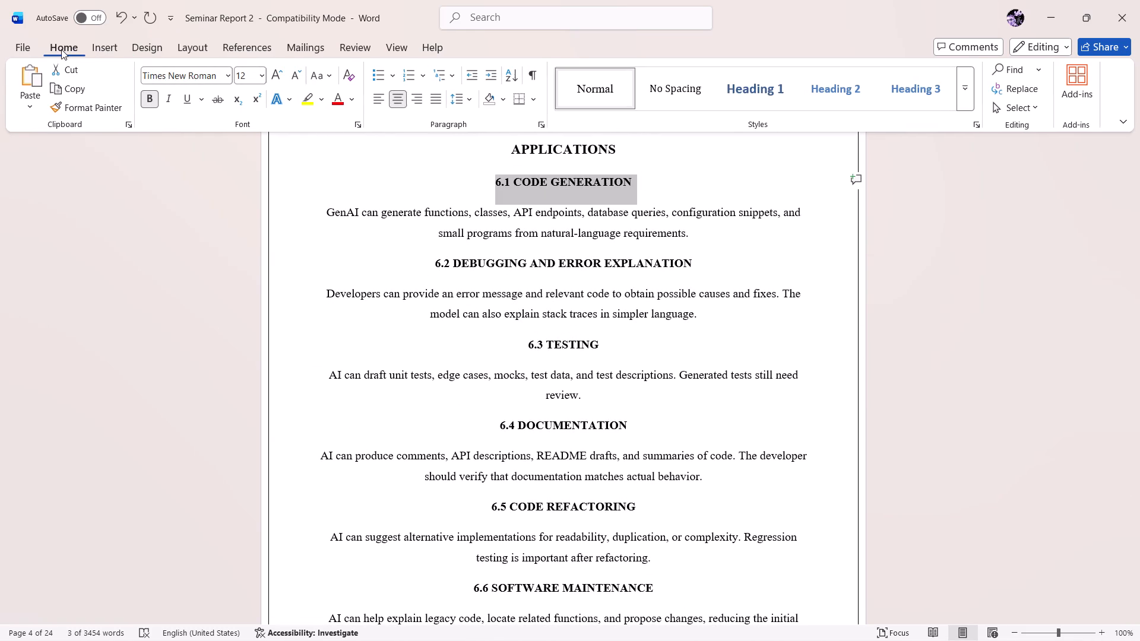
{"action": "left_click", "coordinate": [258, 78]}
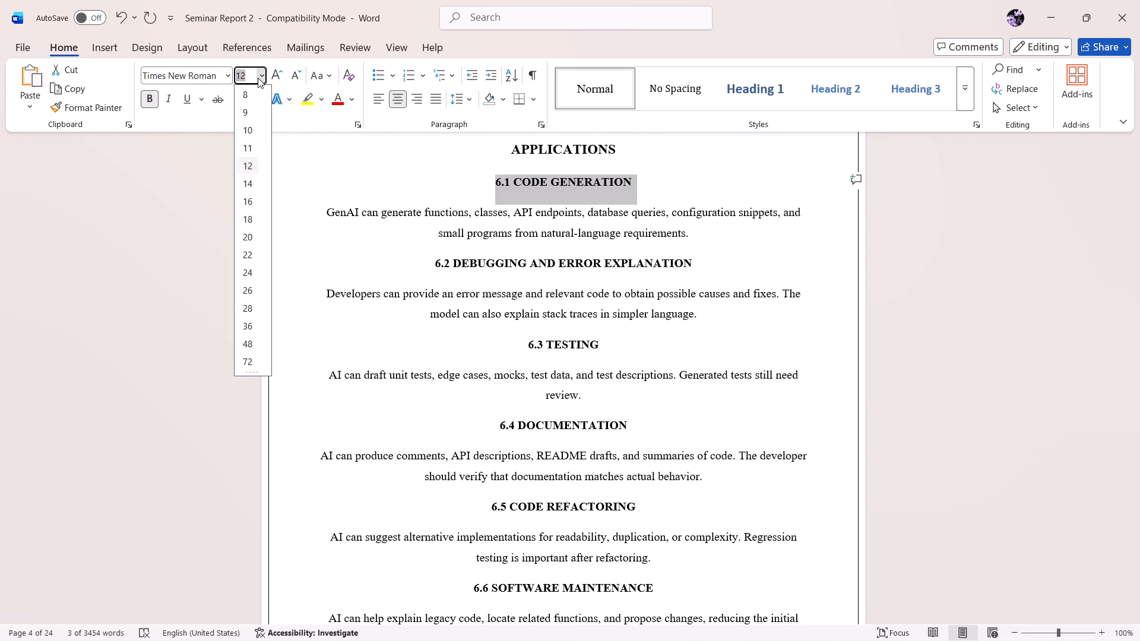
{"action": "left_click", "coordinate": [245, 186]}
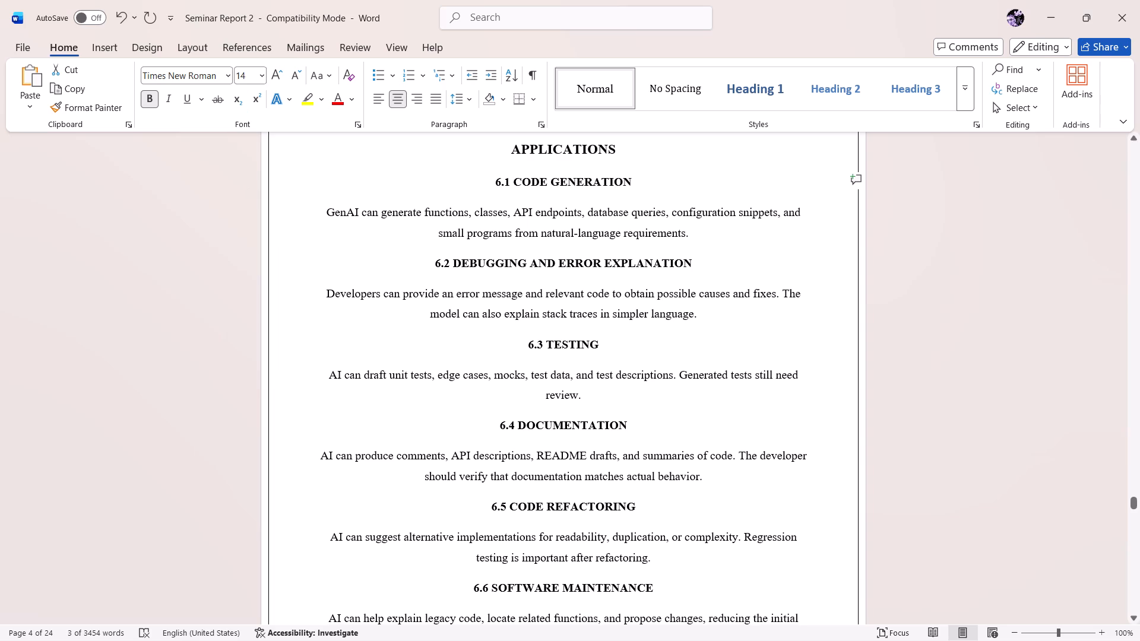
Set the font size of the 6.2 Debugging and Error Explanation heading to 14.
{"action": "left_click_drag", "start_coordinate": [423, 265], "coordinate": [672, 269]}
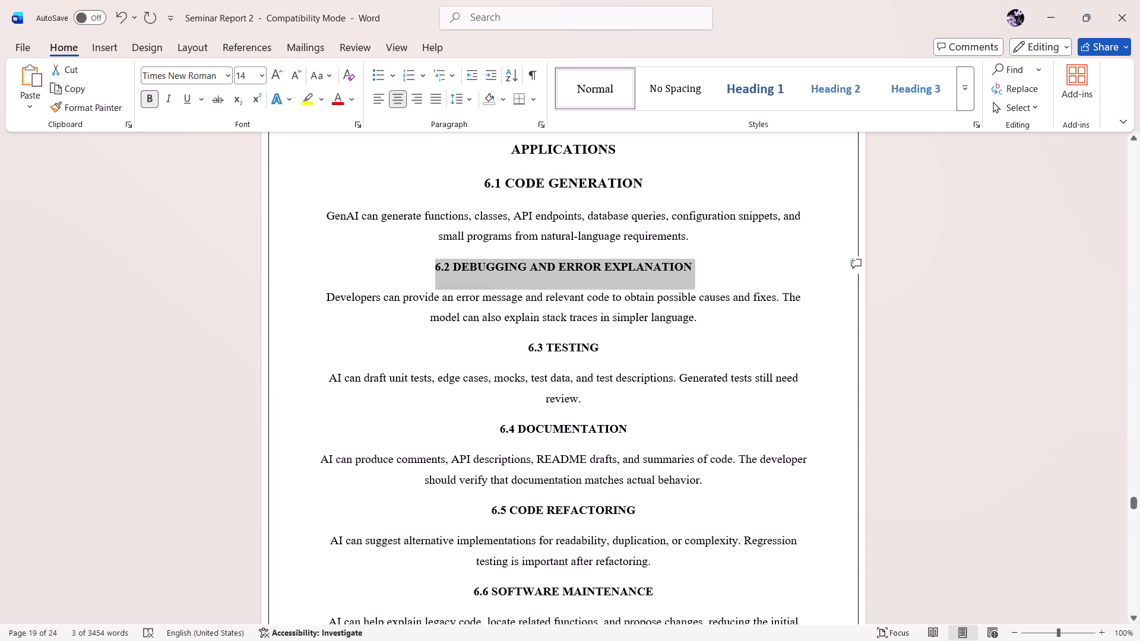
{"action": "left_click_drag", "start_coordinate": [672, 269], "coordinate": [672, 268]}
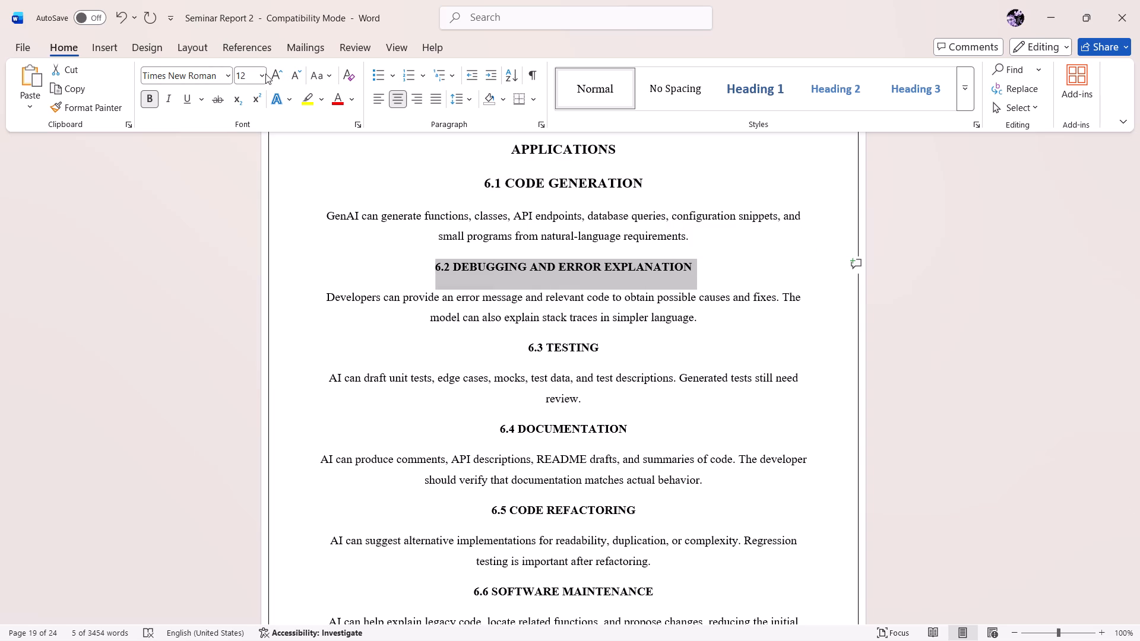
{"action": "left_click", "coordinate": [265, 74]}
{"action": "left_click", "coordinate": [249, 178]}
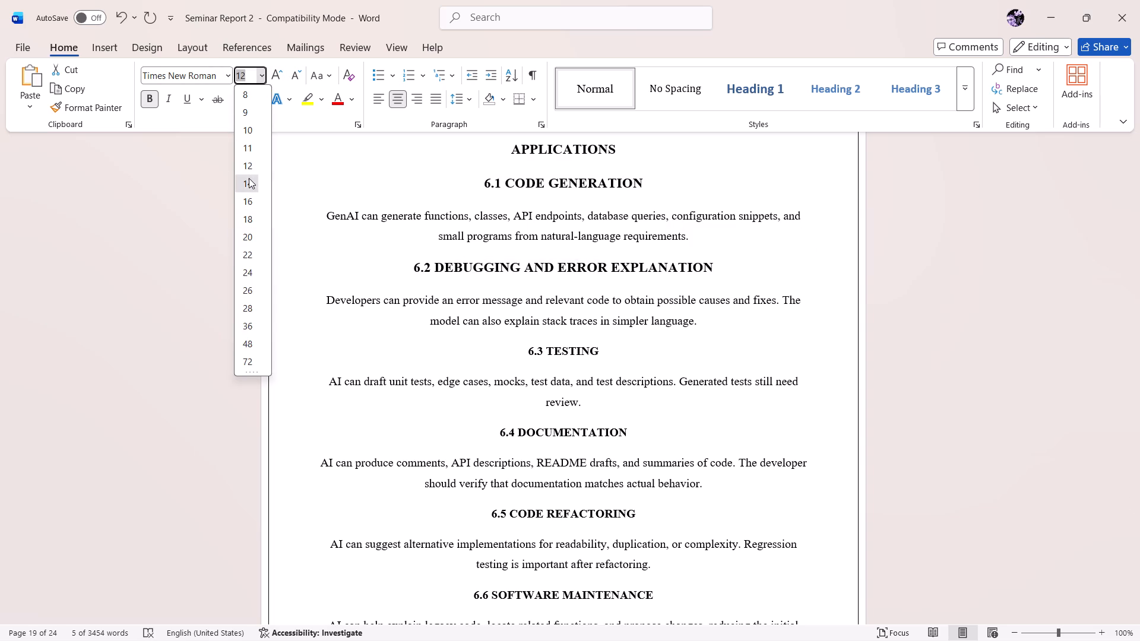
Set the font size of the Applications chapter title above section 6.1 to 16.
{"action": "left_click_drag", "start_coordinate": [511, 145], "coordinate": [609, 145]}
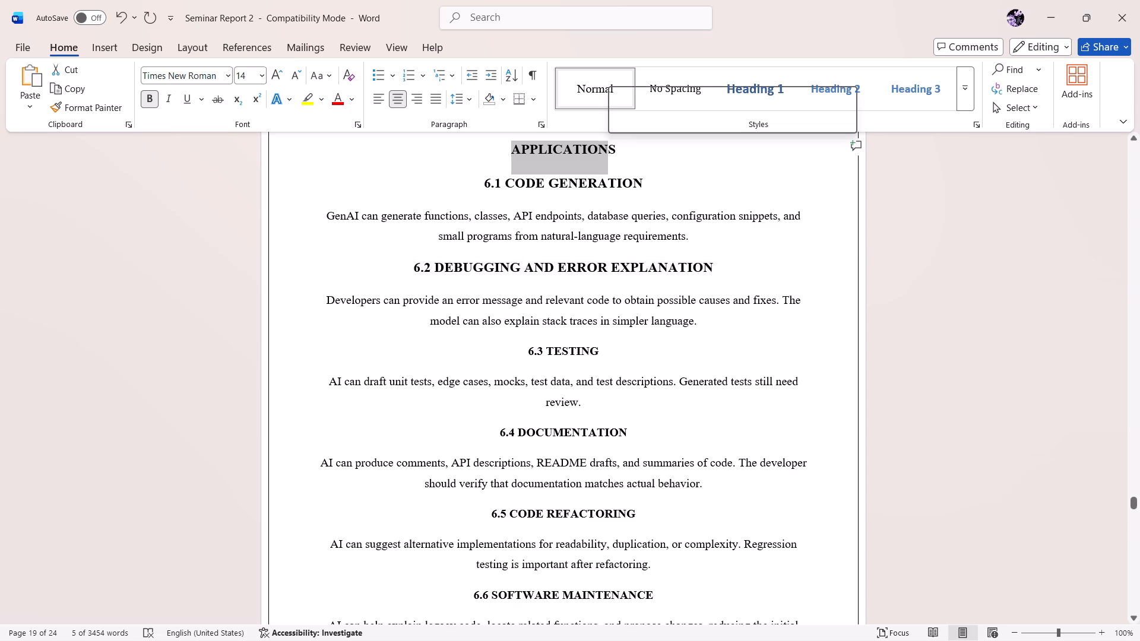
{"action": "left_click", "coordinate": [464, 163]}
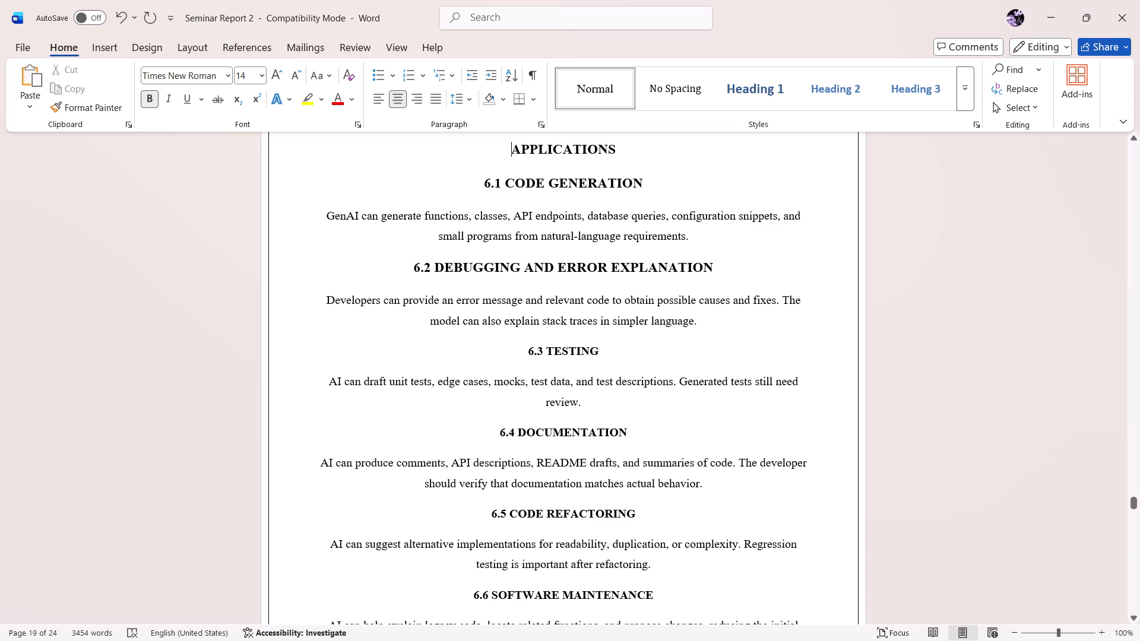
{"action": "left_click_drag", "start_coordinate": [502, 157], "coordinate": [635, 144]}
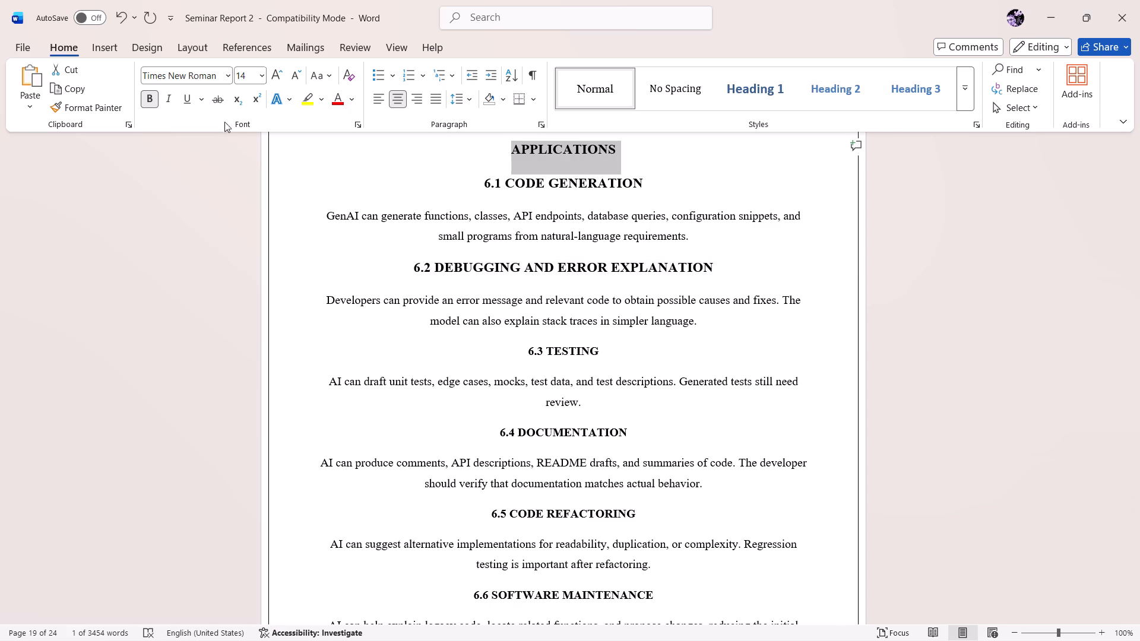
{"action": "left_click", "coordinate": [262, 75]}
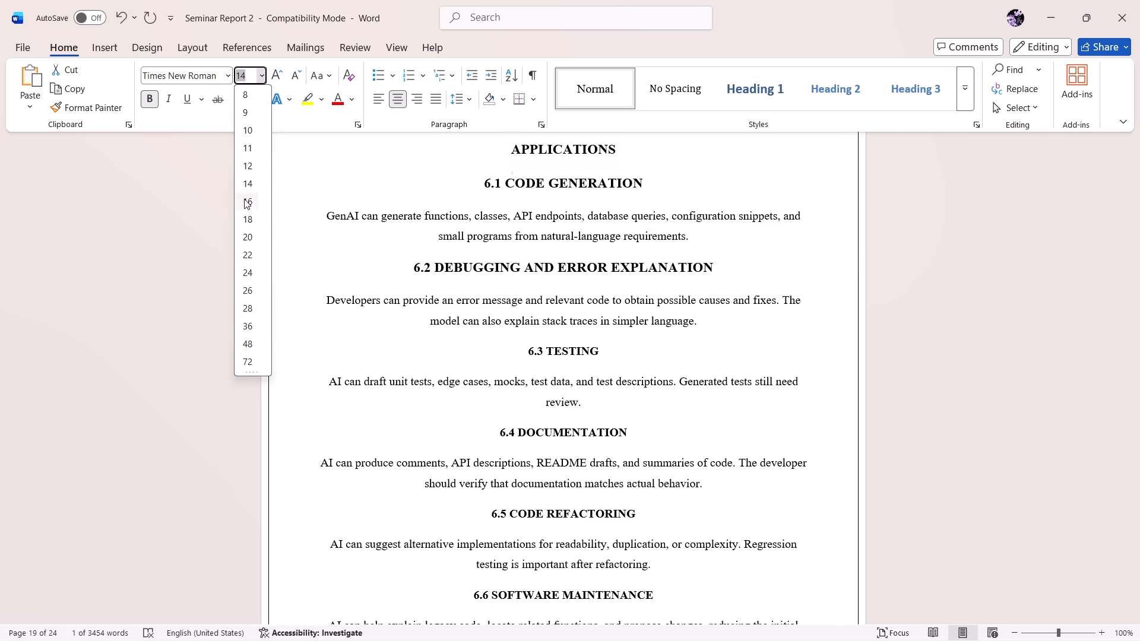
{"action": "left_click", "coordinate": [243, 202]}
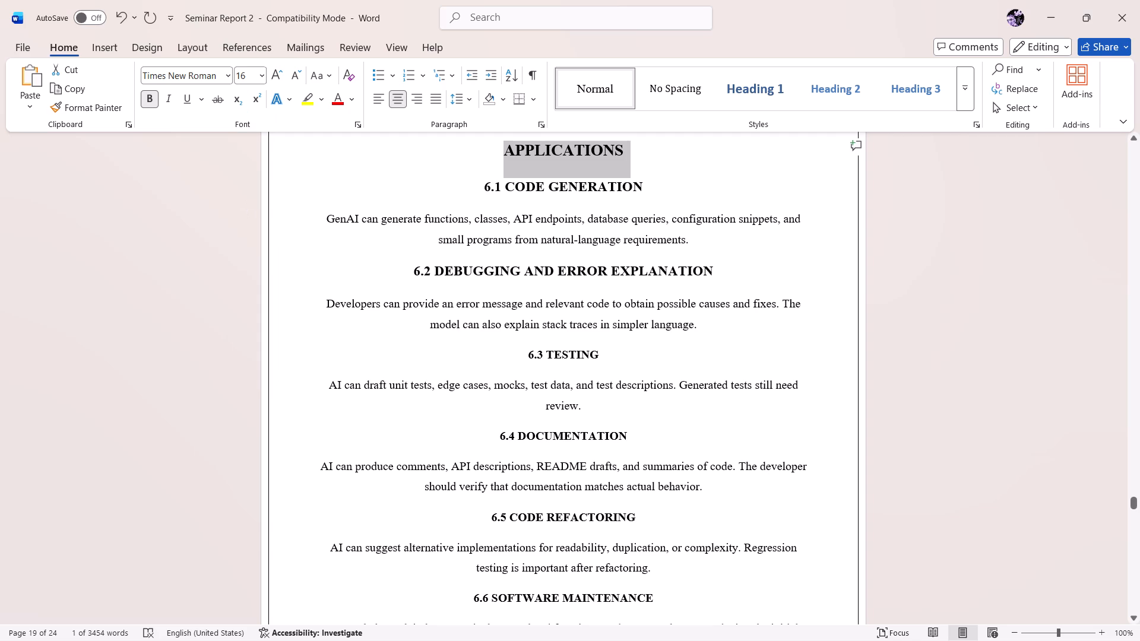
Set the font size of the 6.3 Testing heading to 14.
{"action": "left_click_drag", "start_coordinate": [515, 357], "coordinate": [602, 347]}
{"action": "left_click", "coordinate": [518, 363]}
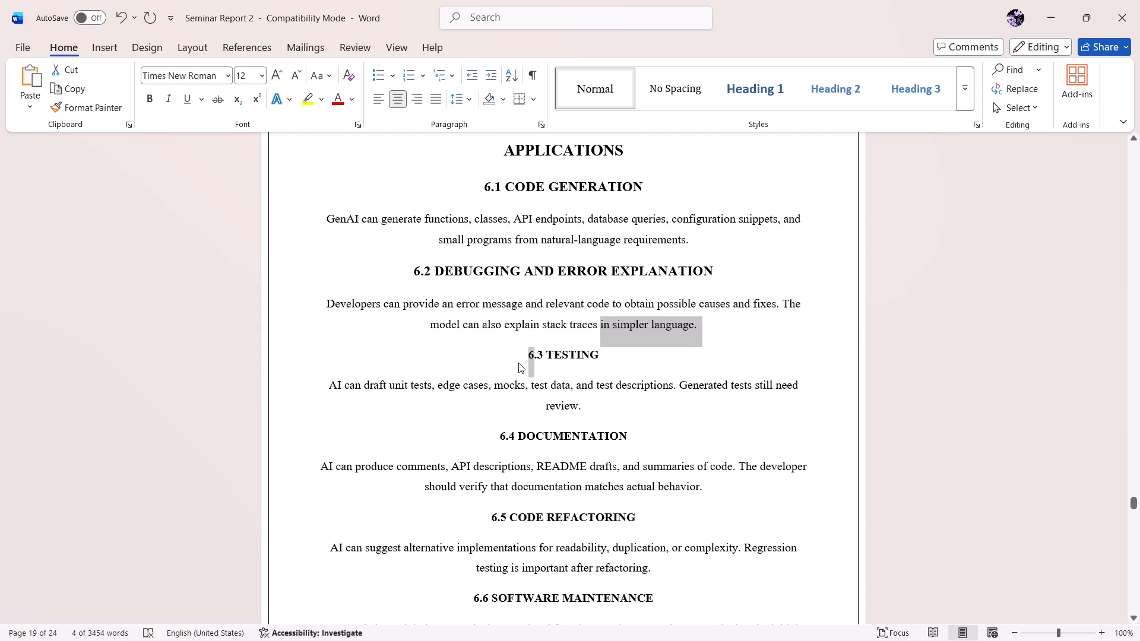
{"action": "left_click_drag", "start_coordinate": [522, 350], "coordinate": [609, 356]}
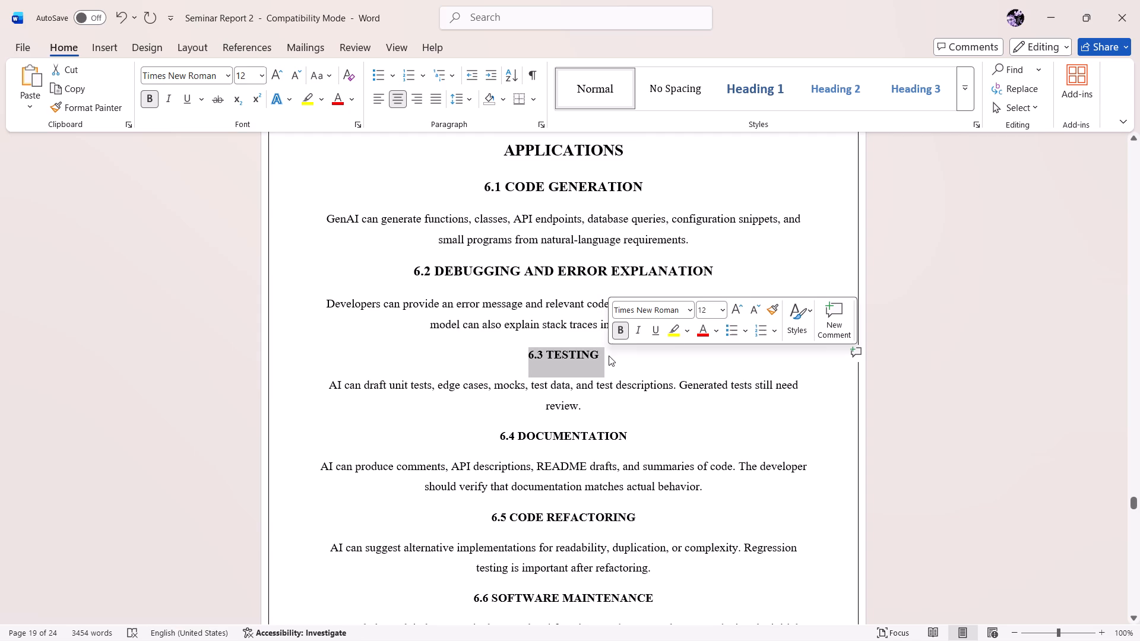
{"action": "left_click", "coordinate": [725, 312]}
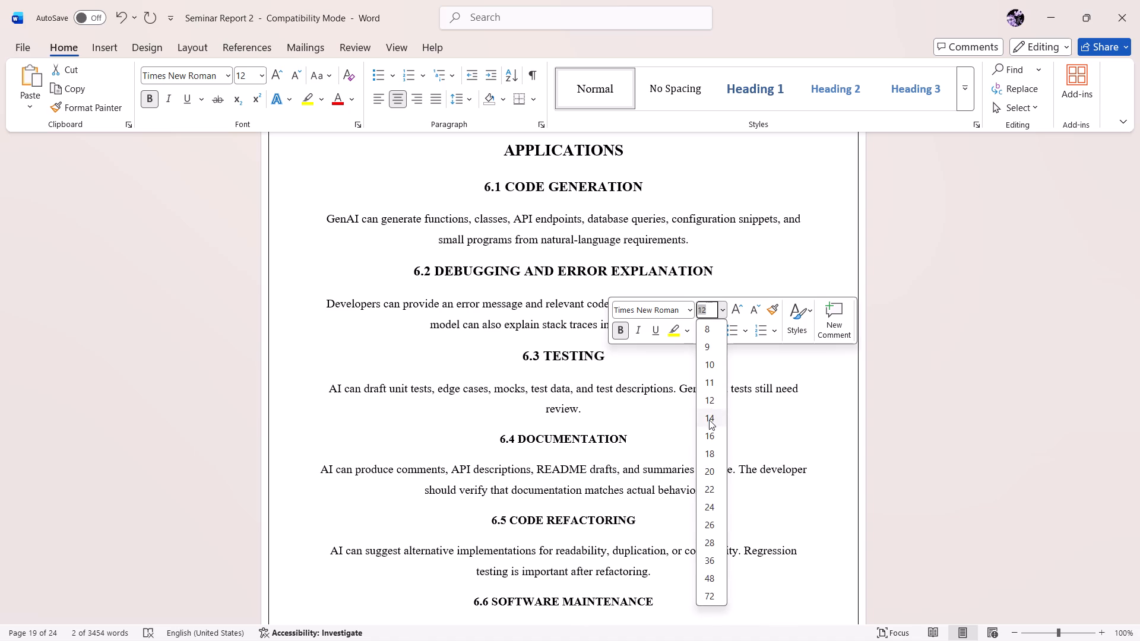
{"action": "left_click", "coordinate": [709, 420]}
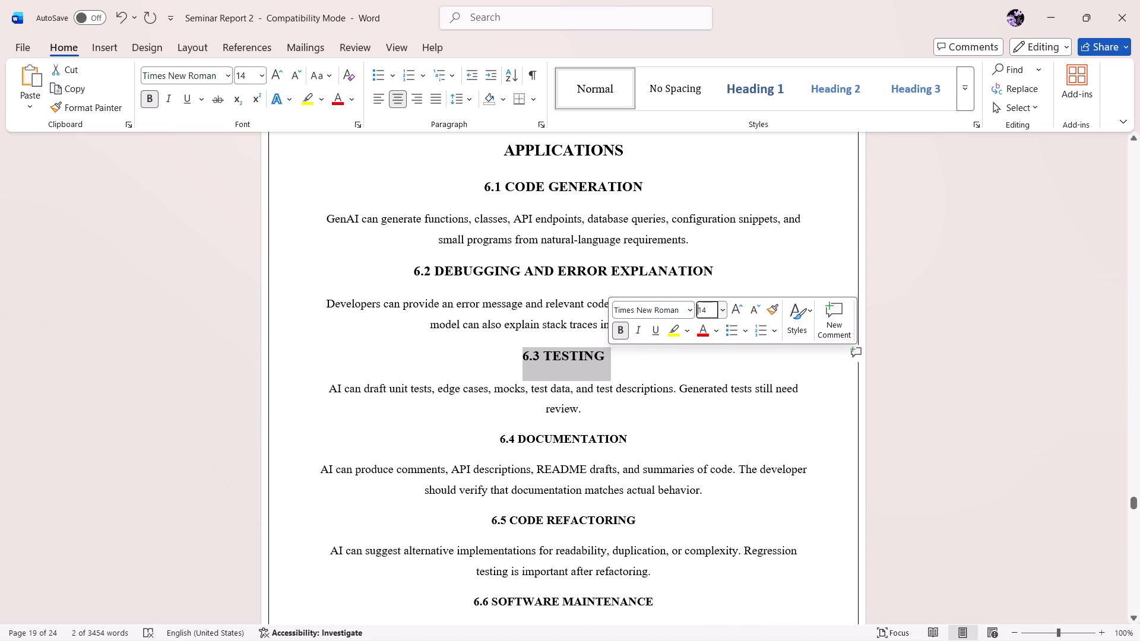
Set the font size of the 6.4 Documentation heading to 14.
{"action": "left_click_drag", "start_coordinate": [496, 431], "coordinate": [649, 431]}
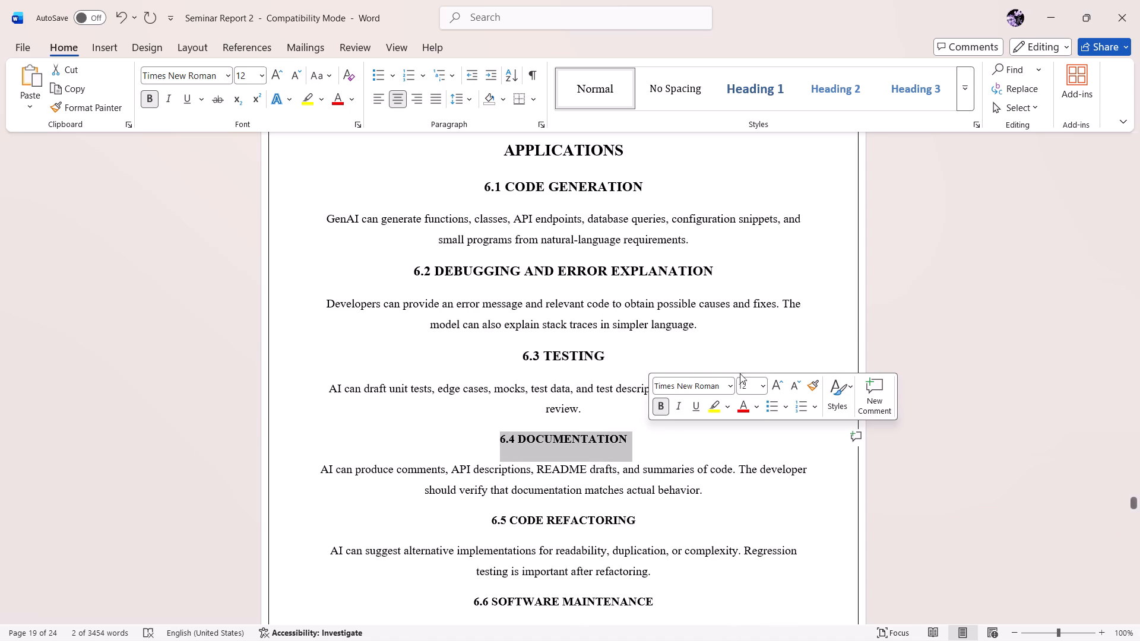
{"action": "left_click", "coordinate": [760, 385]}
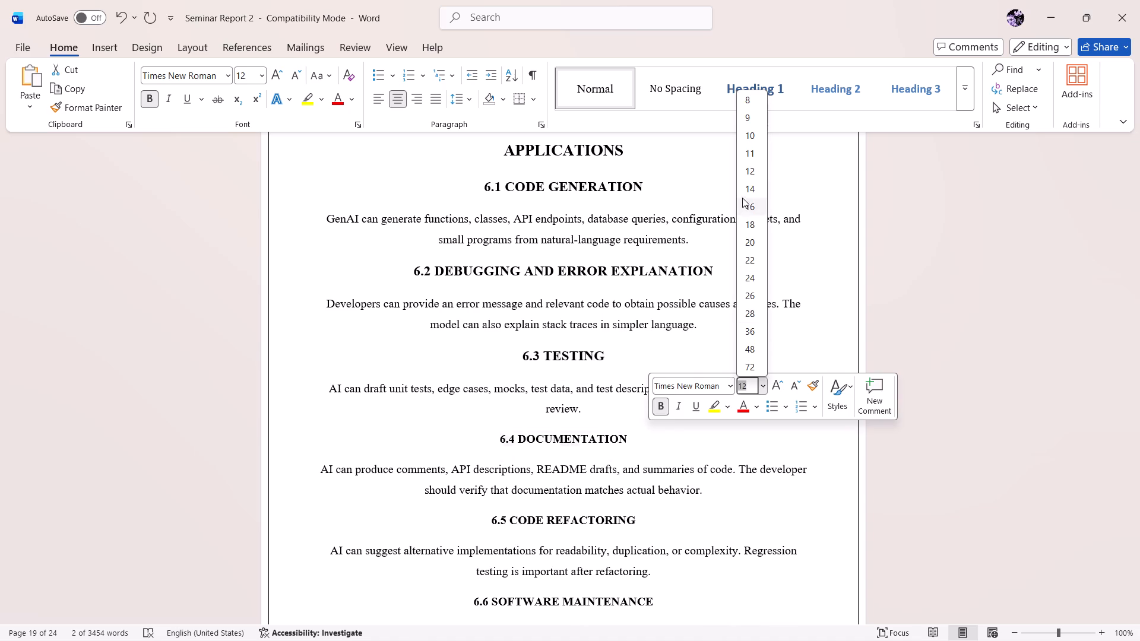
{"action": "left_click", "coordinate": [746, 188]}
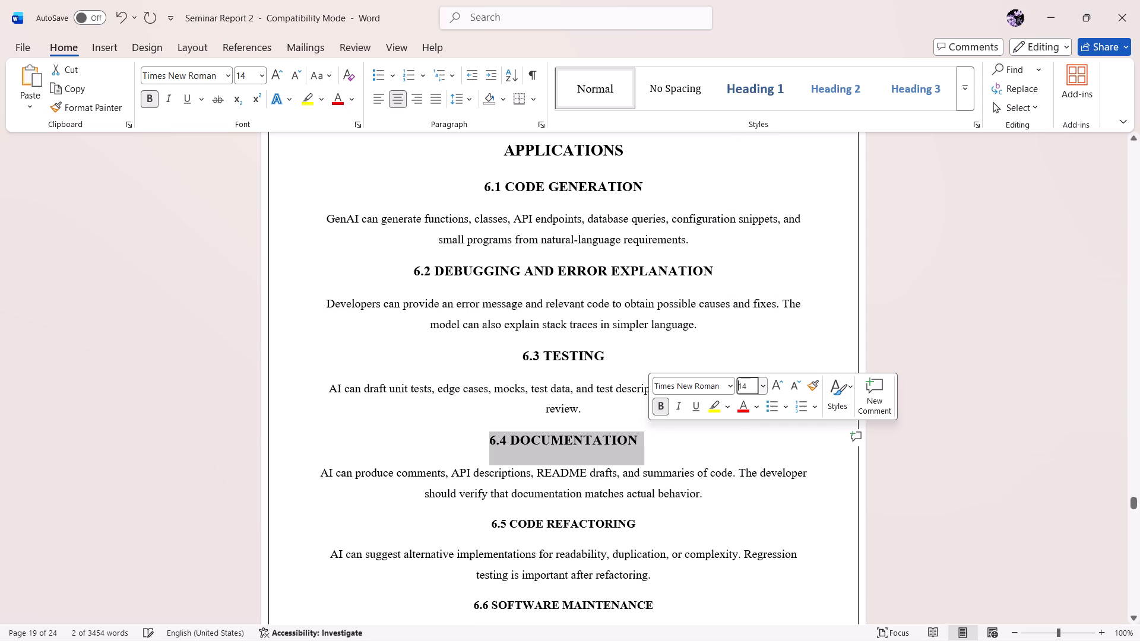
Set the font size of the 6.5 Code Refactoring heading to 14.
{"action": "left_click_drag", "start_coordinate": [486, 514], "coordinate": [641, 522]}
{"action": "left_click_drag", "start_coordinate": [495, 533], "coordinate": [467, 532]}
{"action": "left_click", "coordinate": [467, 532]}
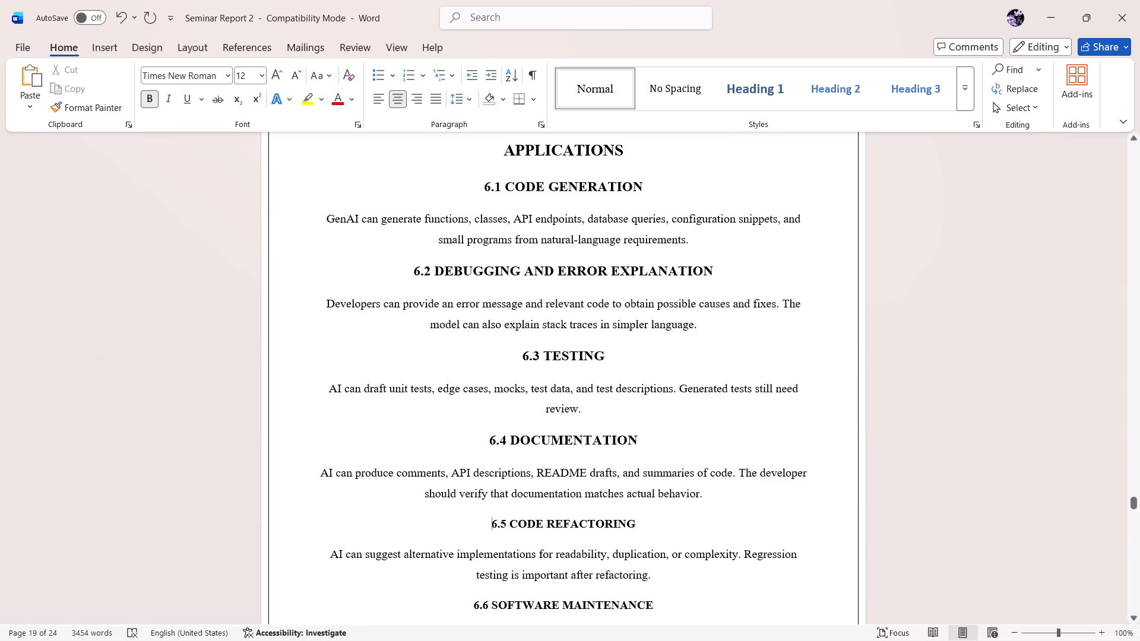
{"action": "left_click_drag", "start_coordinate": [491, 527], "coordinate": [661, 523]}
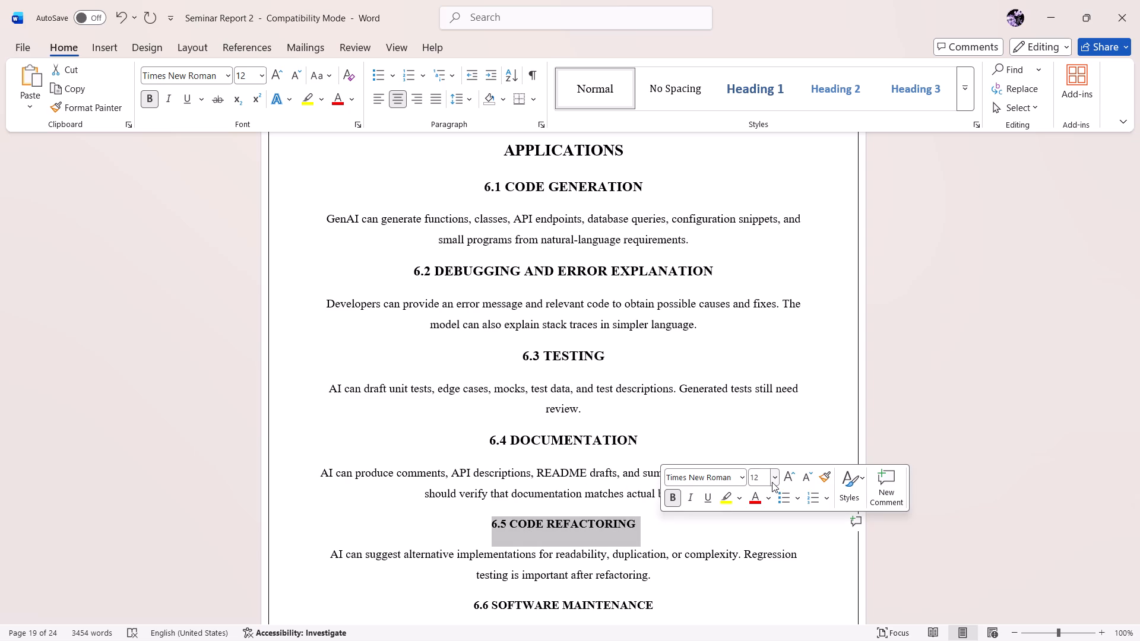
{"action": "left_click", "coordinate": [774, 483]}
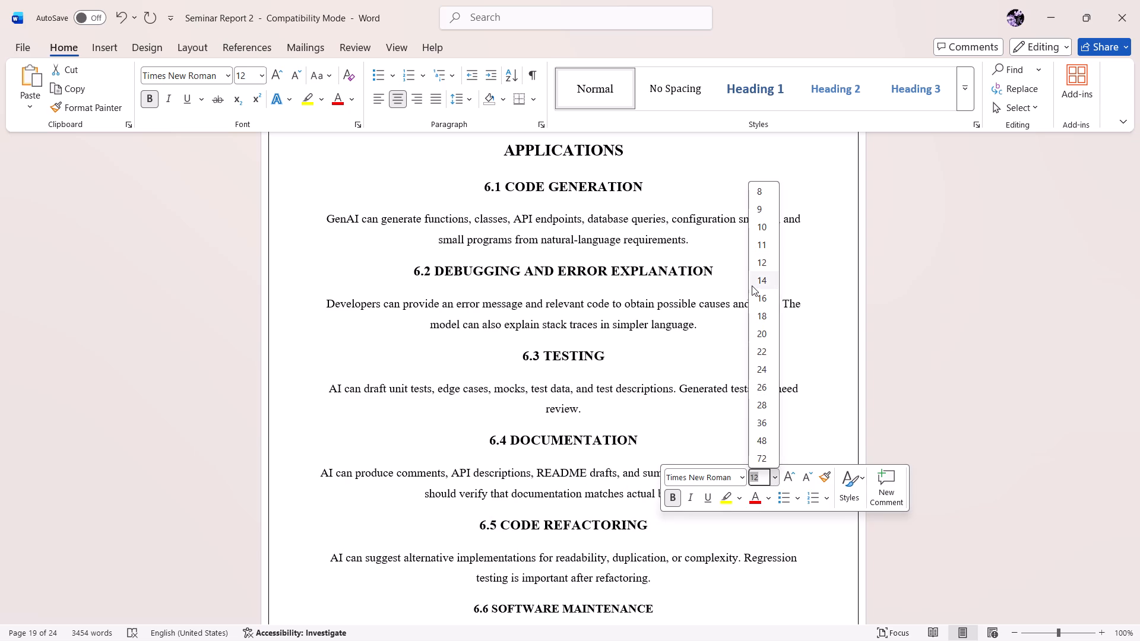
{"action": "left_click", "coordinate": [752, 285]}
Set the font size of the 6.6 Software Maintenance heading to 14.
{"action": "scroll", "coordinate": [607, 472], "scroll_direction": "down", "scroll_amount": 2}
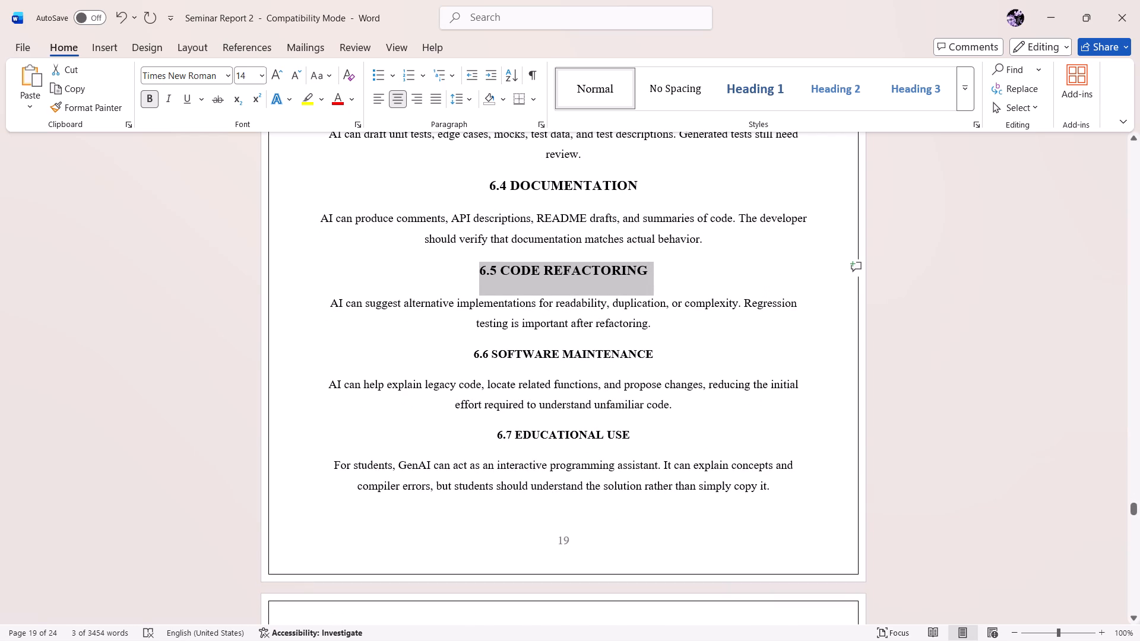
{"action": "left_click_drag", "start_coordinate": [470, 350], "coordinate": [643, 357]}
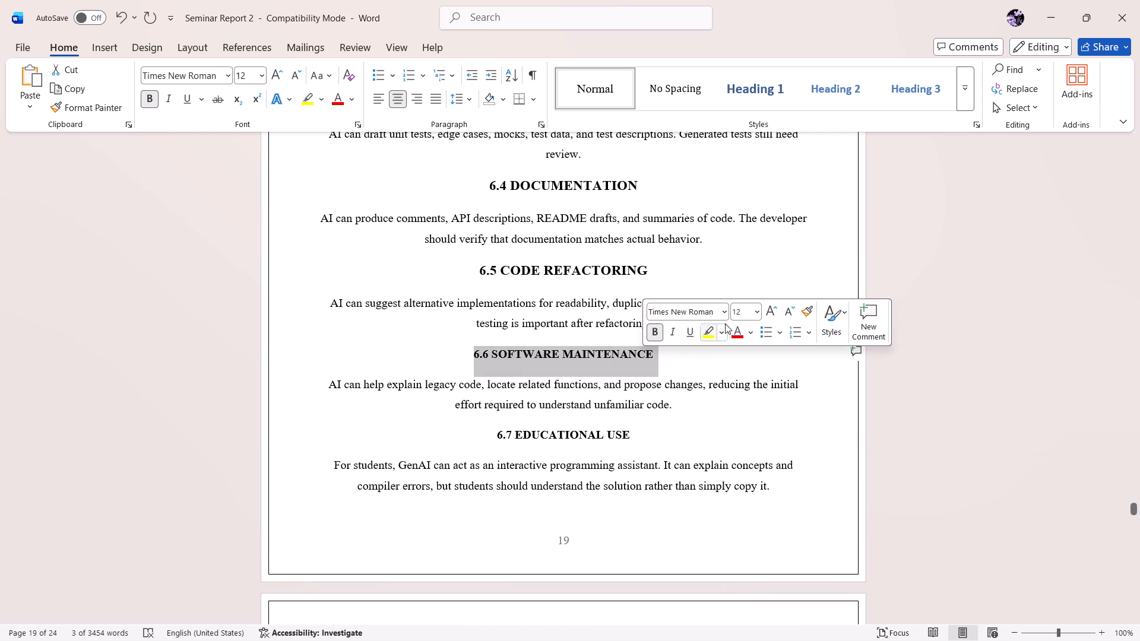
{"action": "left_click", "coordinate": [755, 310]}
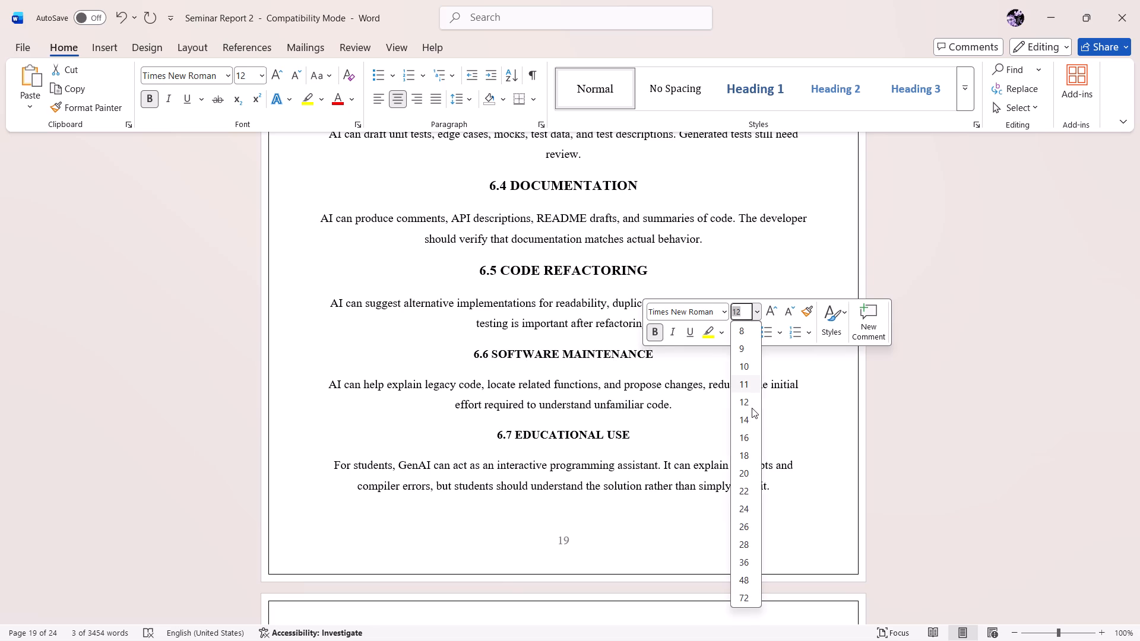
{"action": "left_click", "coordinate": [750, 416]}
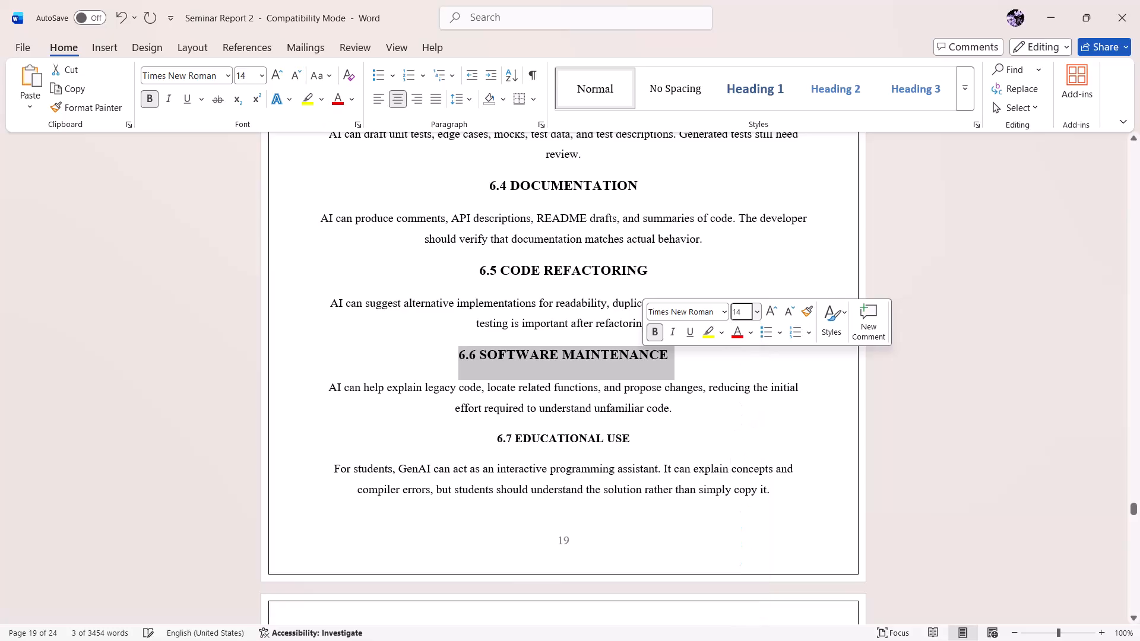
Set the font size of the 6.7 Educational Use heading to 14.
{"action": "left_click_drag", "start_coordinate": [498, 434], "coordinate": [638, 457]}
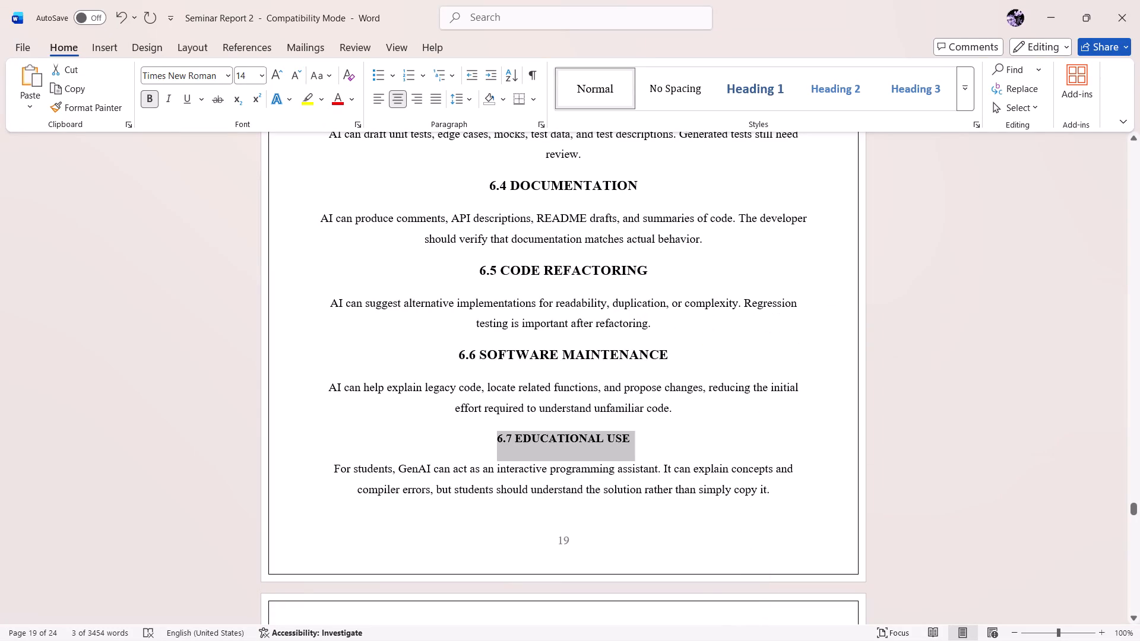
{"action": "left_click_drag", "start_coordinate": [638, 457], "coordinate": [641, 458]}
{"action": "left_click", "coordinate": [754, 417]}
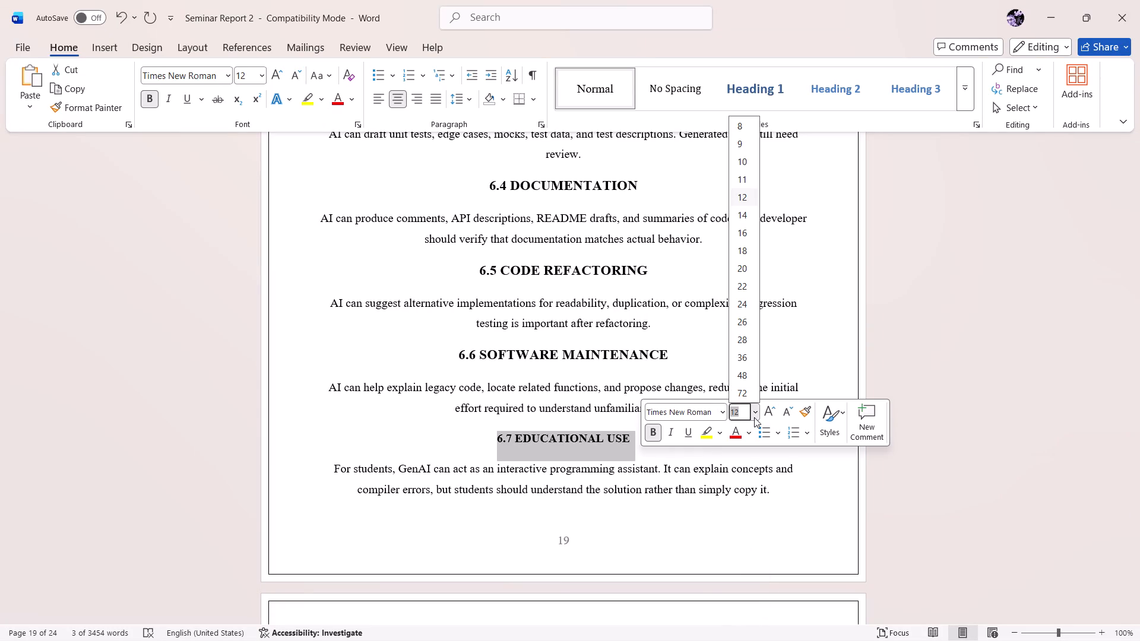
{"action": "left_click", "coordinate": [747, 214]}
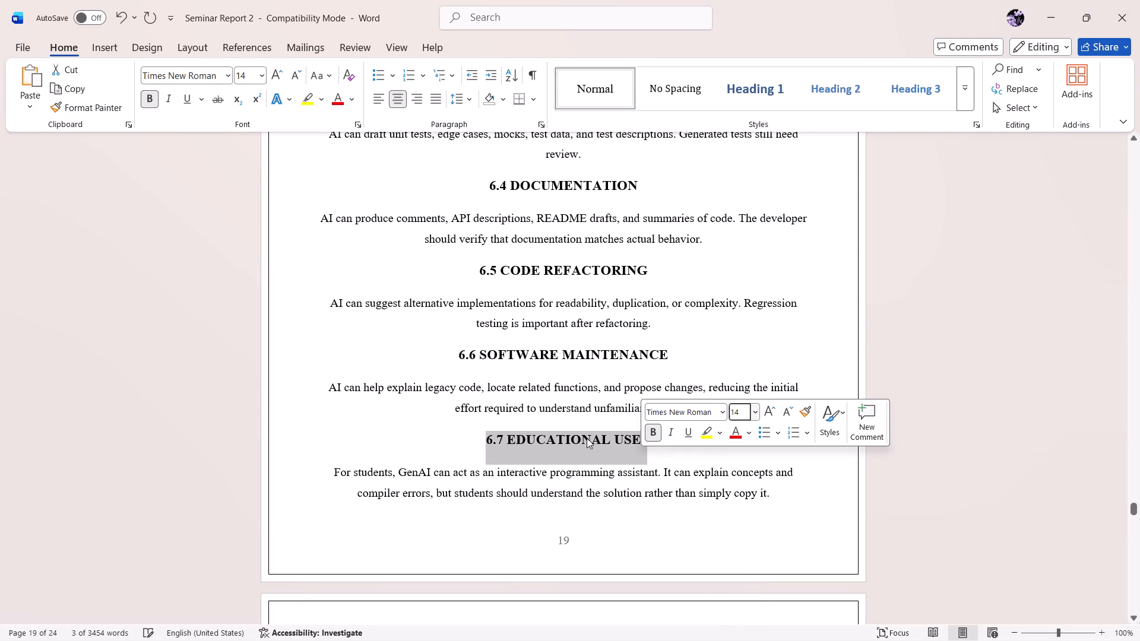
Set the font size of the Chapter 6 line above the Applications title to 16.
{"action": "scroll", "coordinate": [587, 438], "scroll_direction": "down", "scroll_amount": 15}
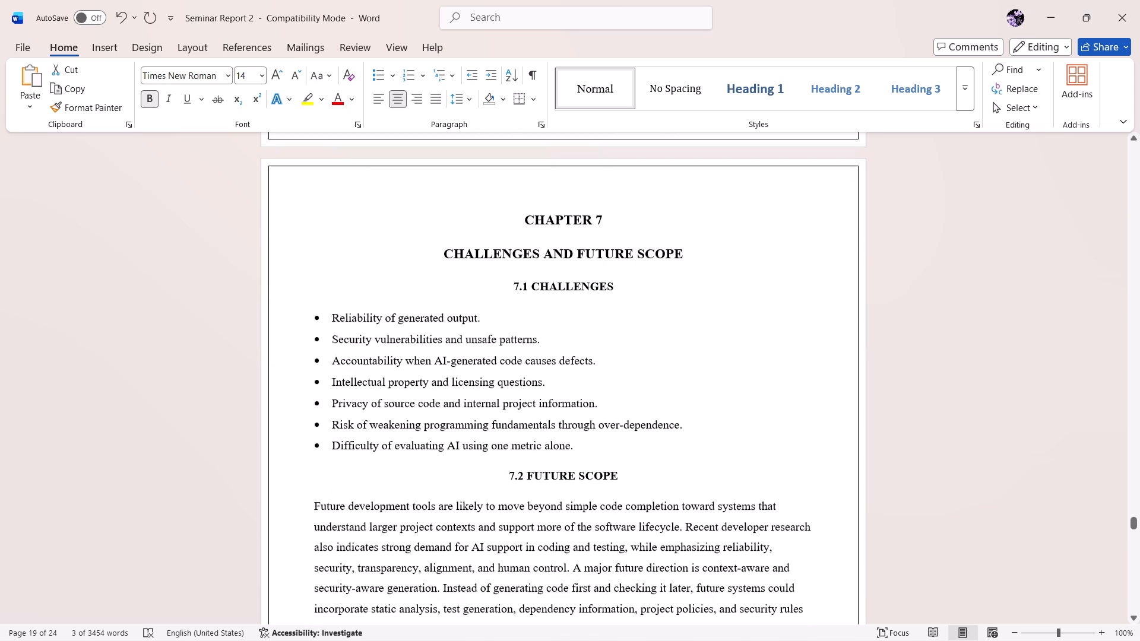
{"action": "scroll", "coordinate": [525, 216], "scroll_direction": "up", "scroll_amount": 4}
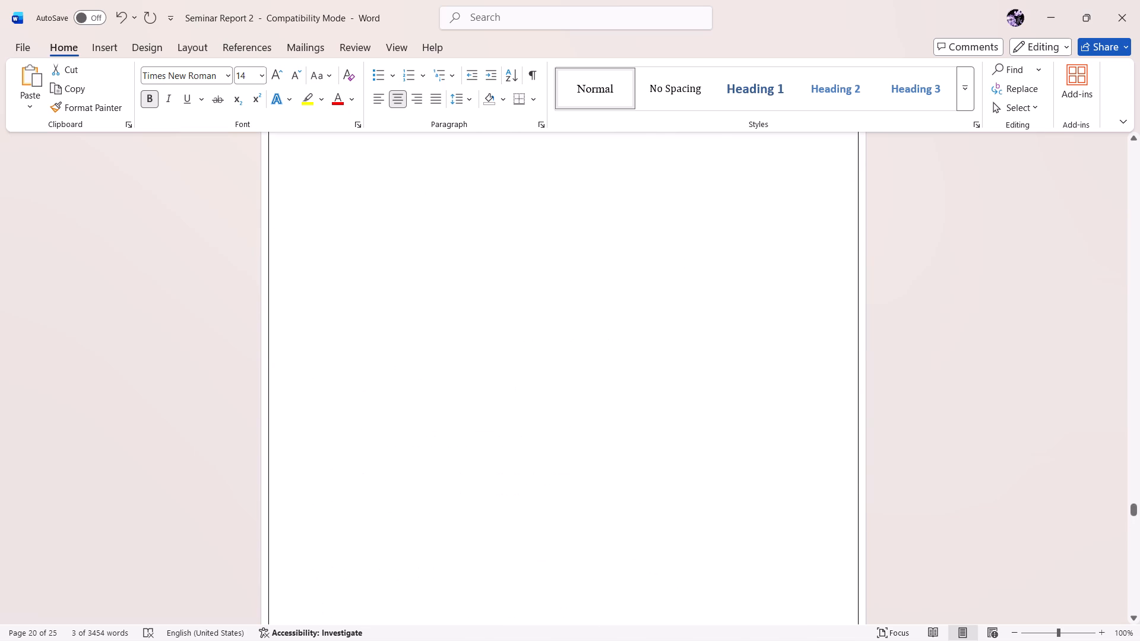
{"action": "scroll", "coordinate": [525, 216], "scroll_direction": "up", "scroll_amount": 14}
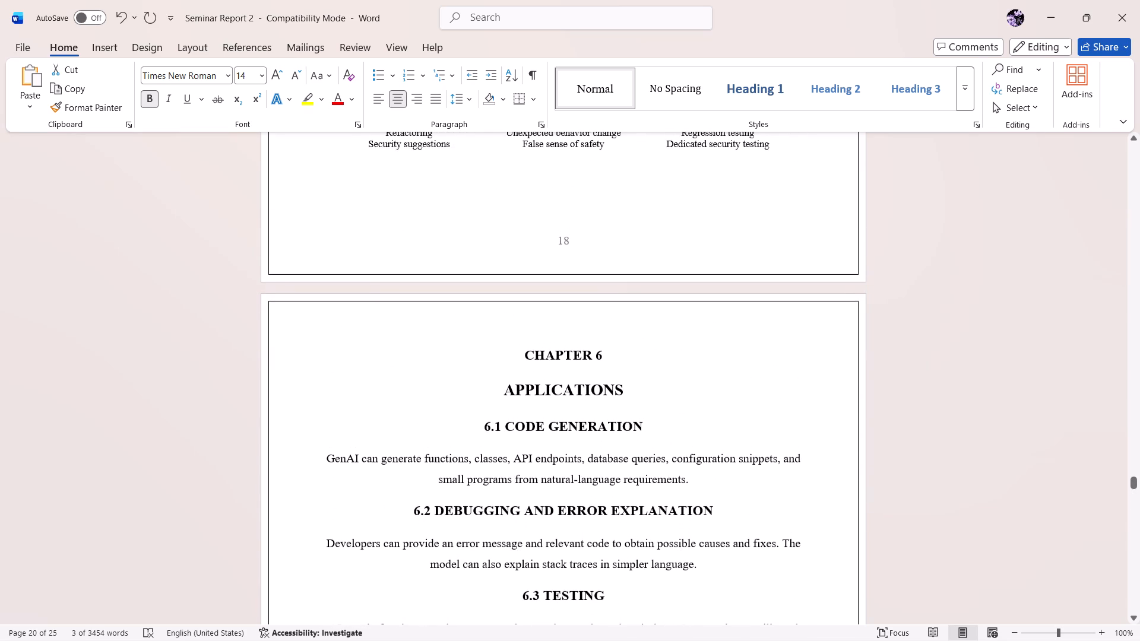
{"action": "left_click_drag", "start_coordinate": [517, 351], "coordinate": [616, 356]}
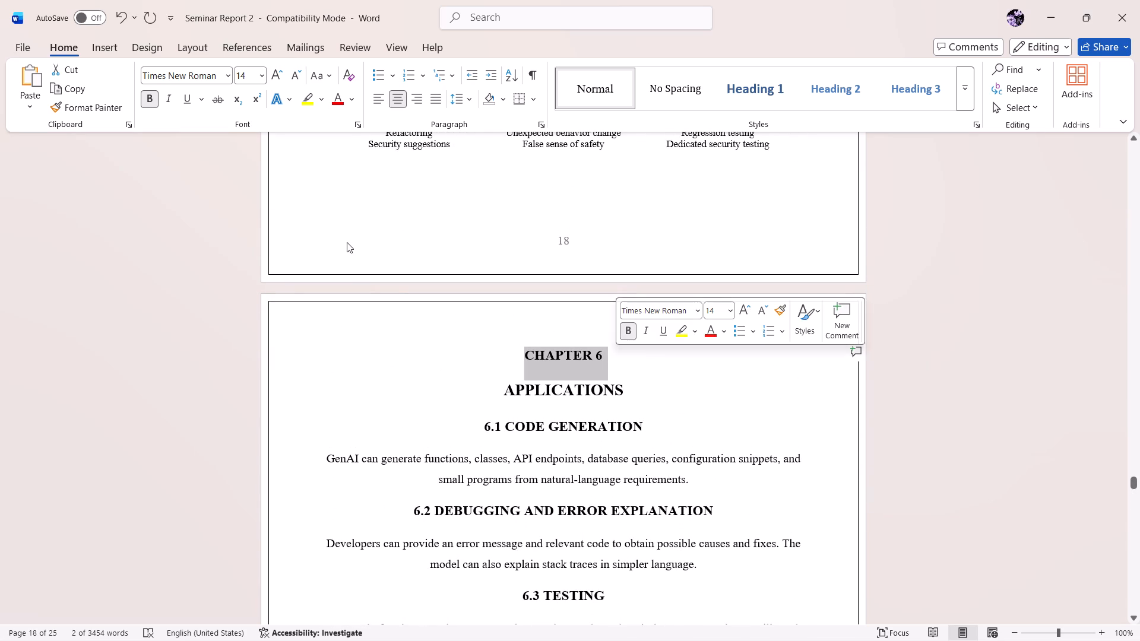
{"action": "left_click", "coordinate": [260, 78]}
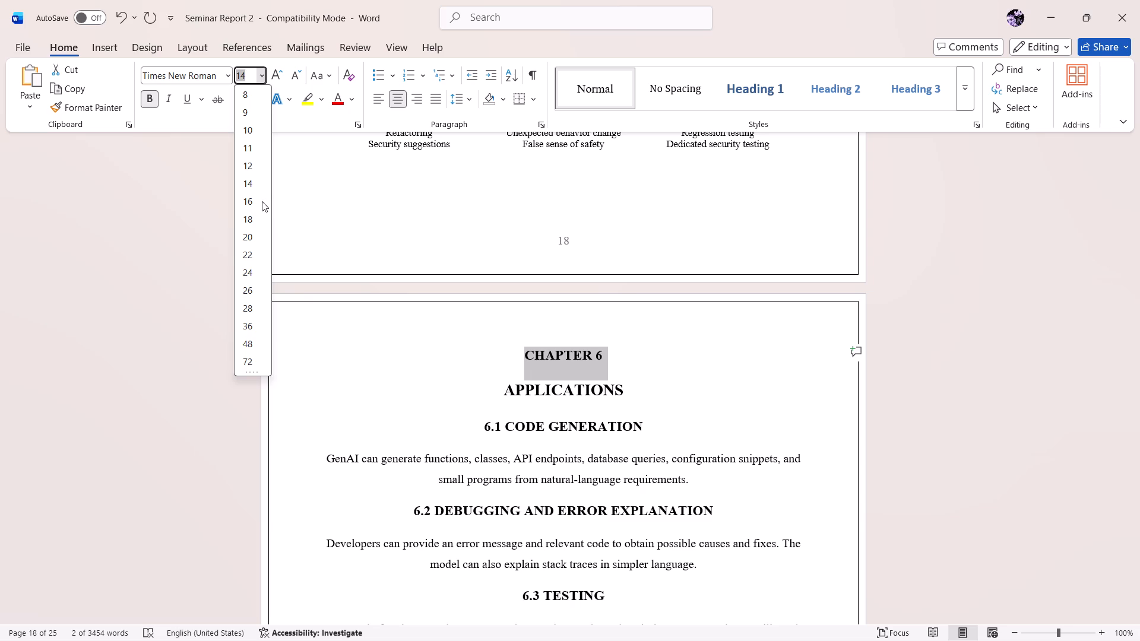
{"action": "left_click", "coordinate": [250, 195]}
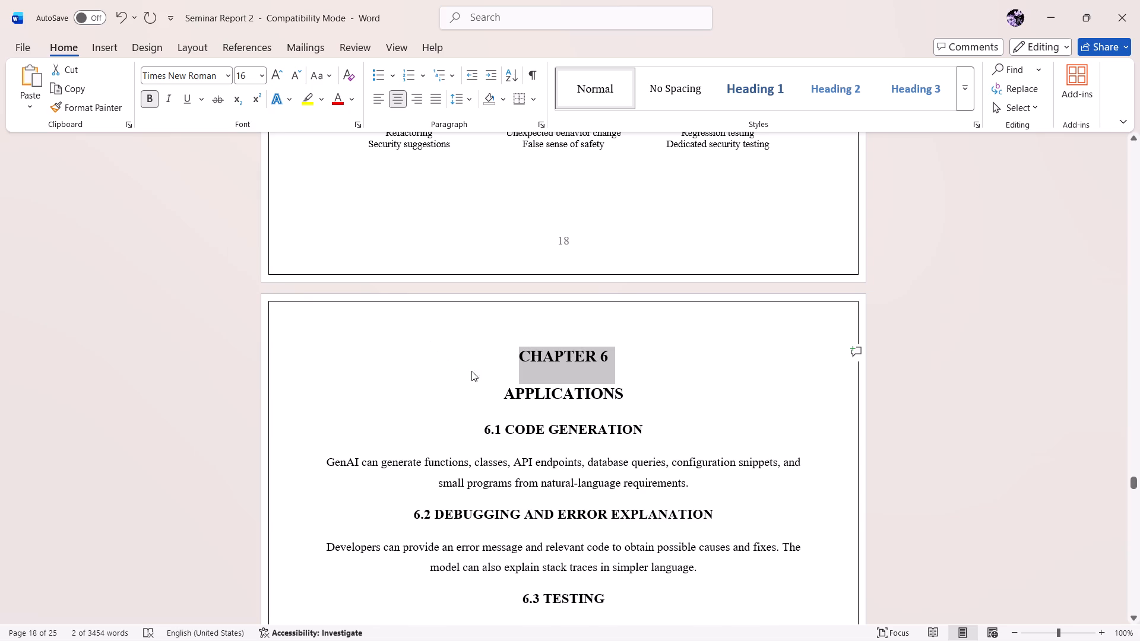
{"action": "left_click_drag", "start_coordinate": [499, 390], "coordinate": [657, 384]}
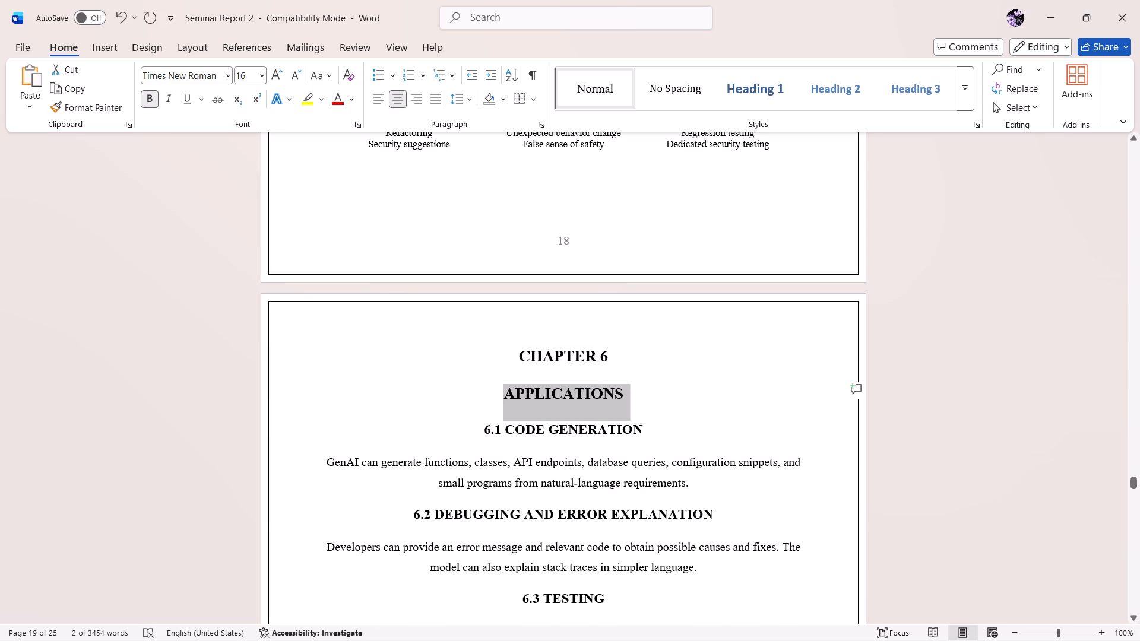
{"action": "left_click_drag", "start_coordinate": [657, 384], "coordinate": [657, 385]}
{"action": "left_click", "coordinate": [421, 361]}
Set the font size of the 7.1 Challenges heading to 14.
{"action": "scroll", "coordinate": [486, 418], "scroll_direction": "down", "scroll_amount": 2}
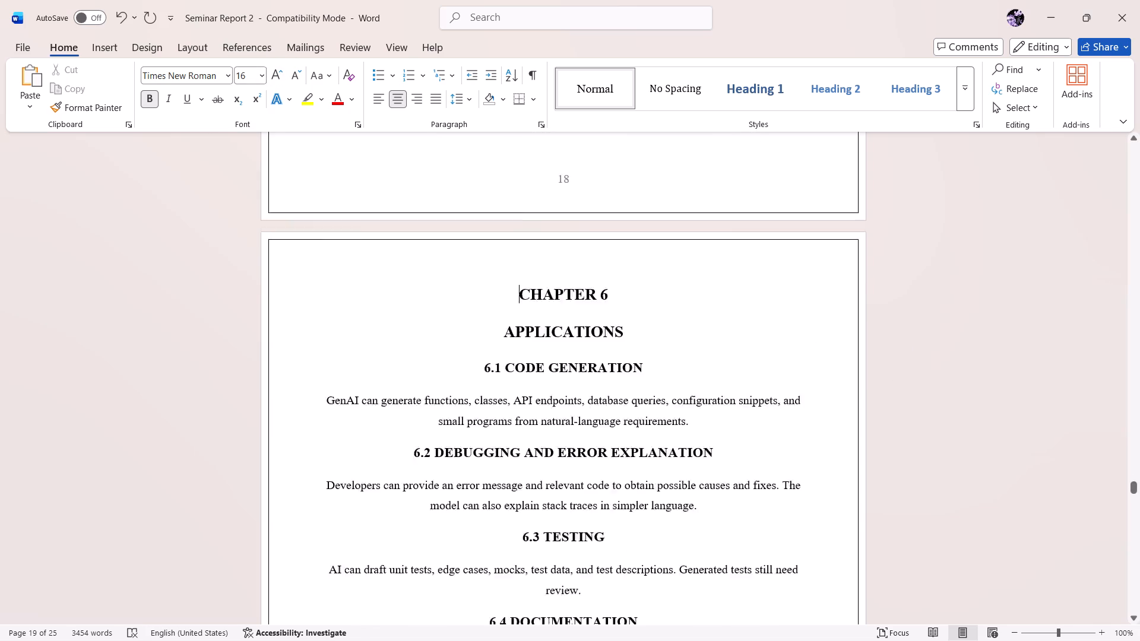
{"action": "scroll", "coordinate": [486, 418], "scroll_direction": "down", "scroll_amount": 18}
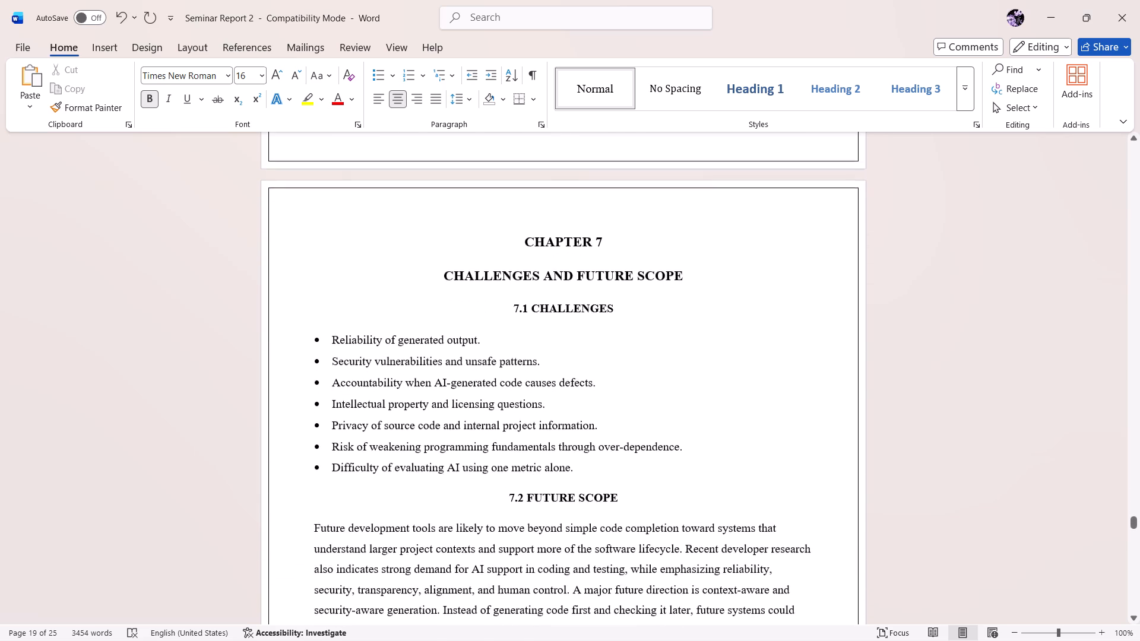
{"action": "scroll", "coordinate": [486, 418], "scroll_direction": "down", "scroll_amount": 1}
{"action": "left_click_drag", "start_coordinate": [512, 224], "coordinate": [611, 229]}
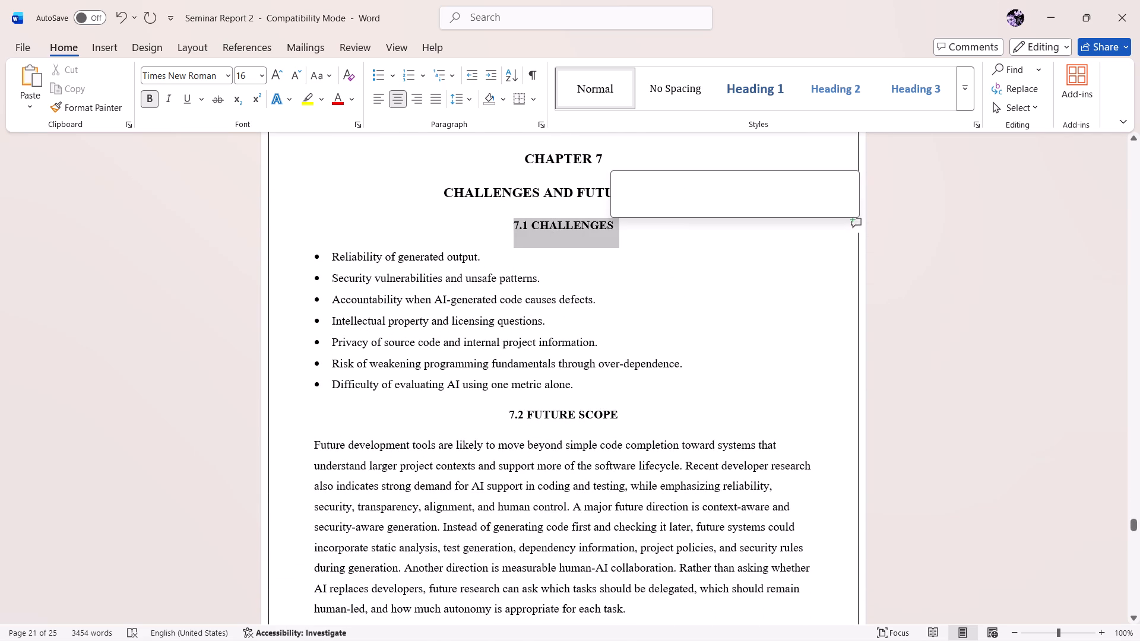
{"action": "left_click", "coordinate": [264, 75]}
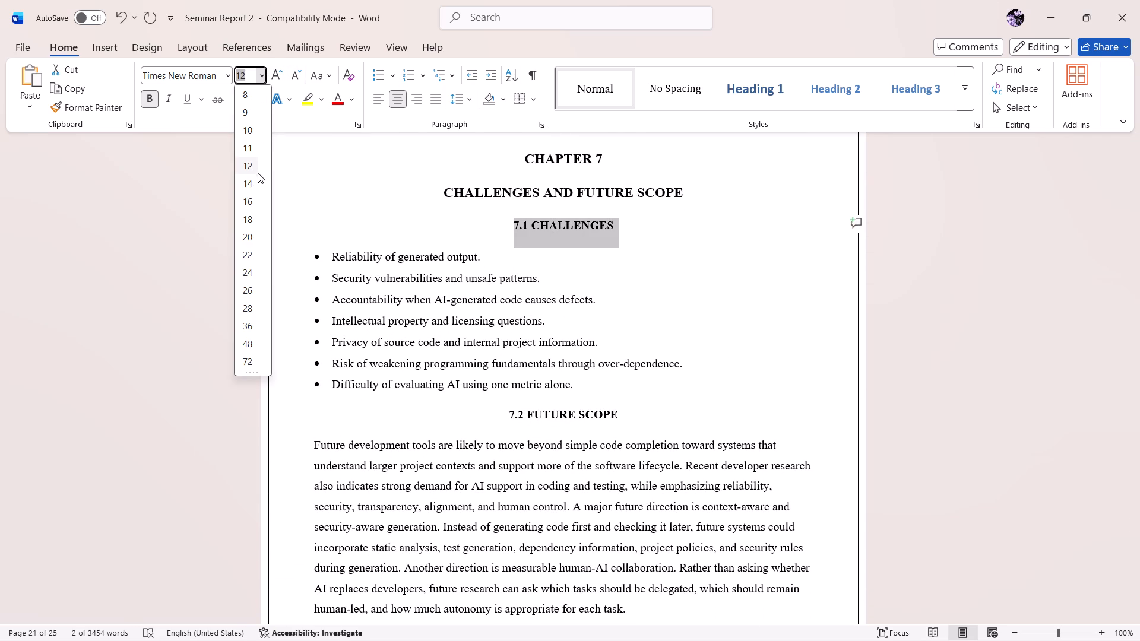
{"action": "left_click", "coordinate": [254, 182]}
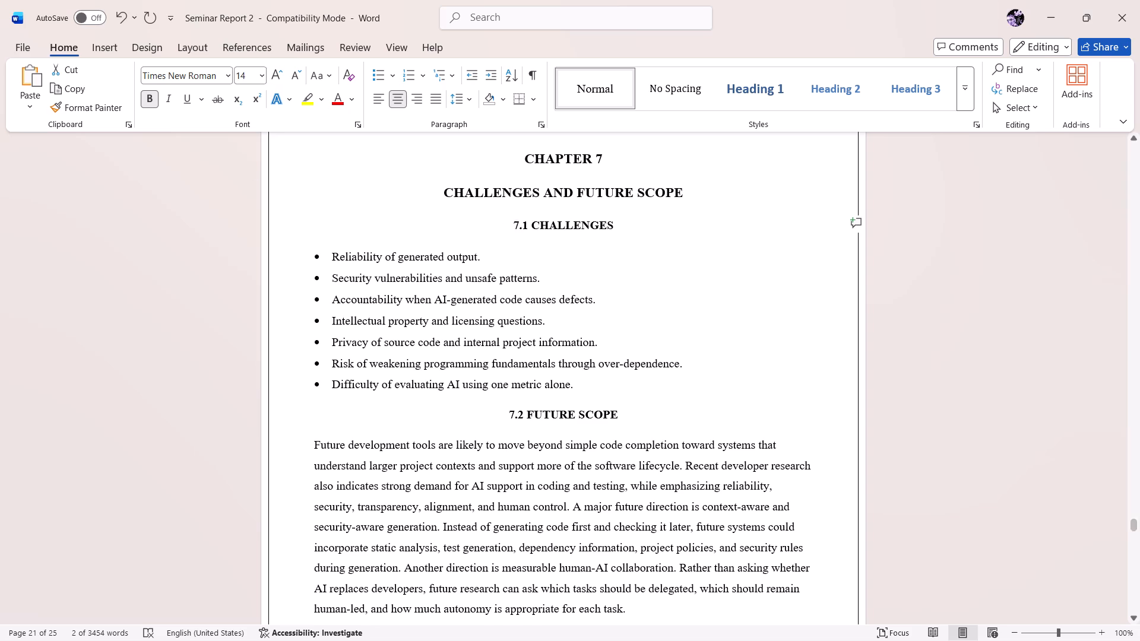
Set the font size of the Challenges and Future Scope chapter title to 16.
{"action": "left_click_drag", "start_coordinate": [442, 191], "coordinate": [646, 198]}
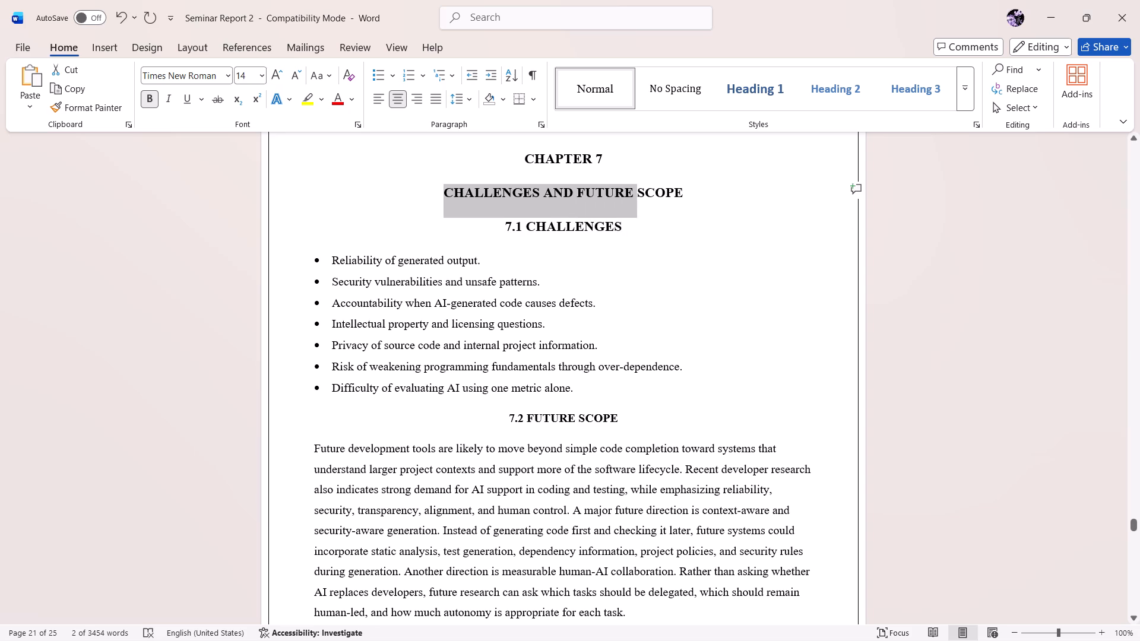
{"action": "left_click_drag", "start_coordinate": [646, 198], "coordinate": [683, 195]}
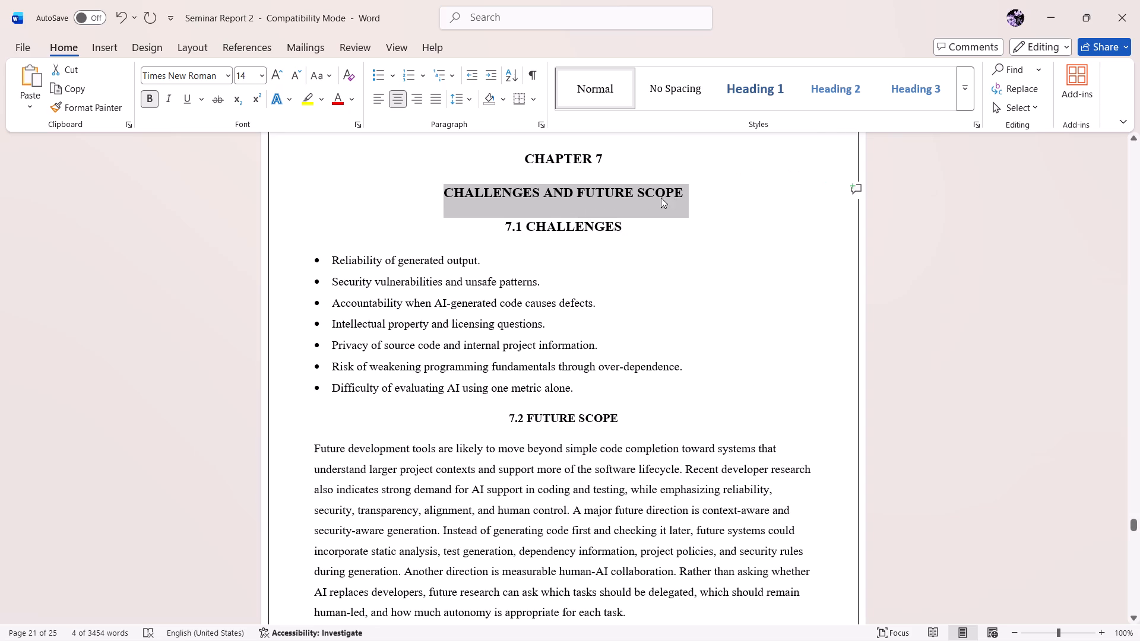
{"action": "left_click", "coordinate": [262, 78]}
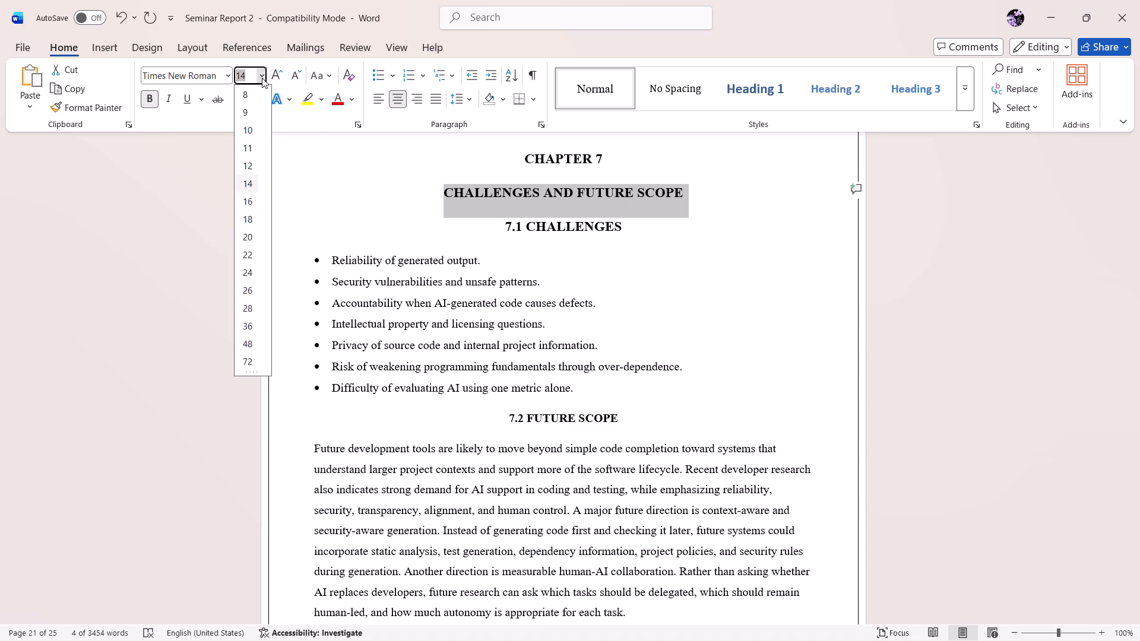
{"action": "left_click", "coordinate": [253, 206]}
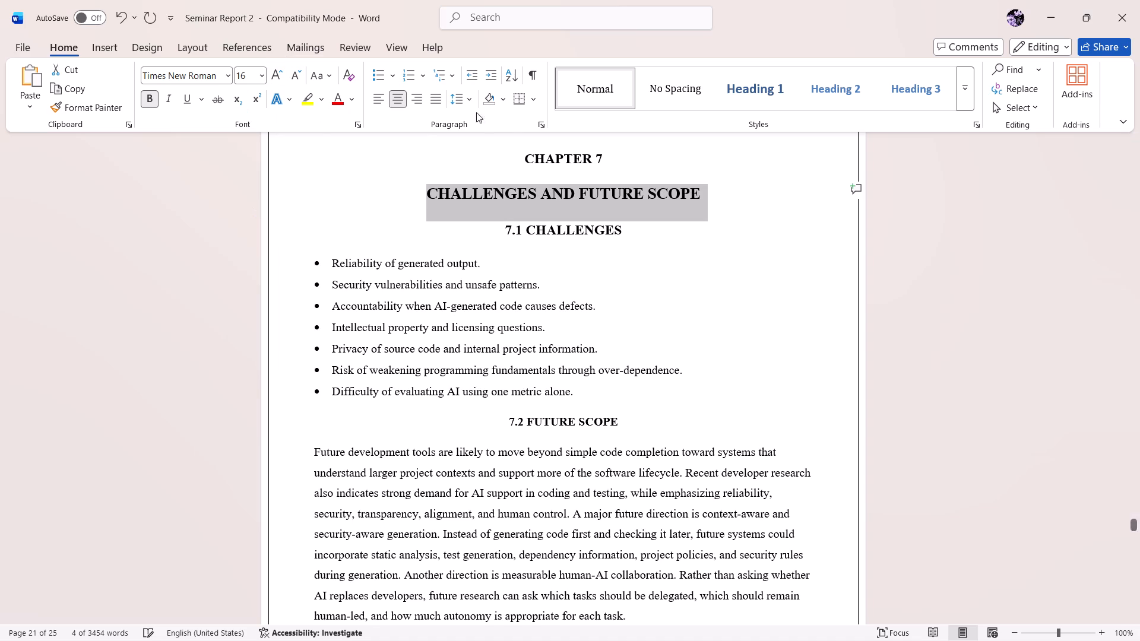
Set the font size of the Chapter 7 line above the Challenges and Future Scope title to 16.
{"action": "left_click_drag", "start_coordinate": [520, 158], "coordinate": [612, 155]}
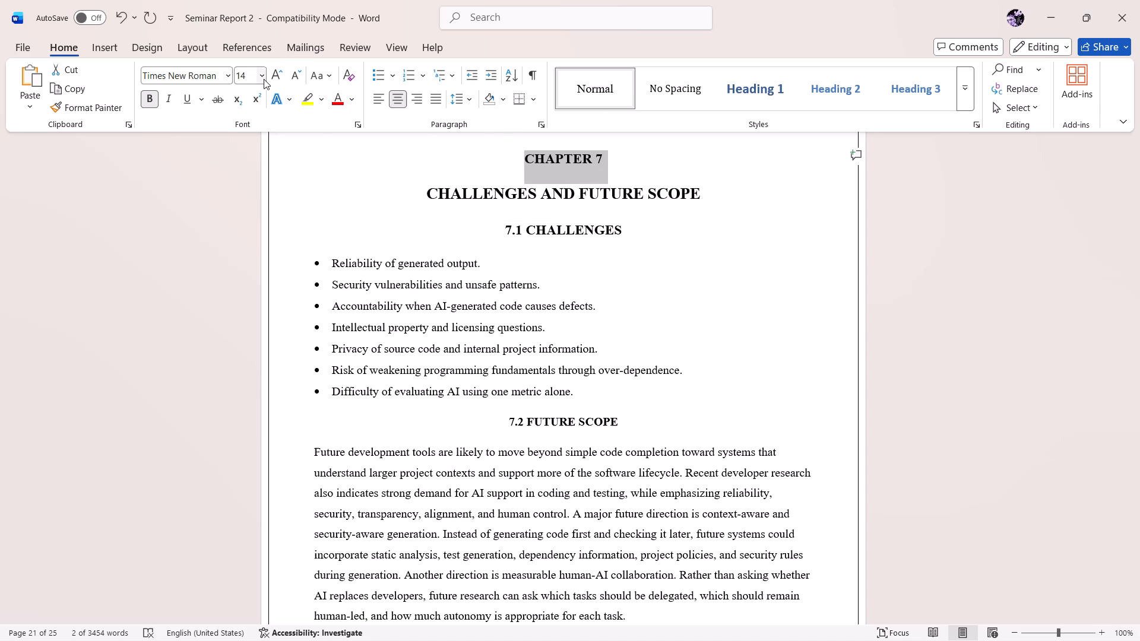
{"action": "left_click", "coordinate": [264, 79]}
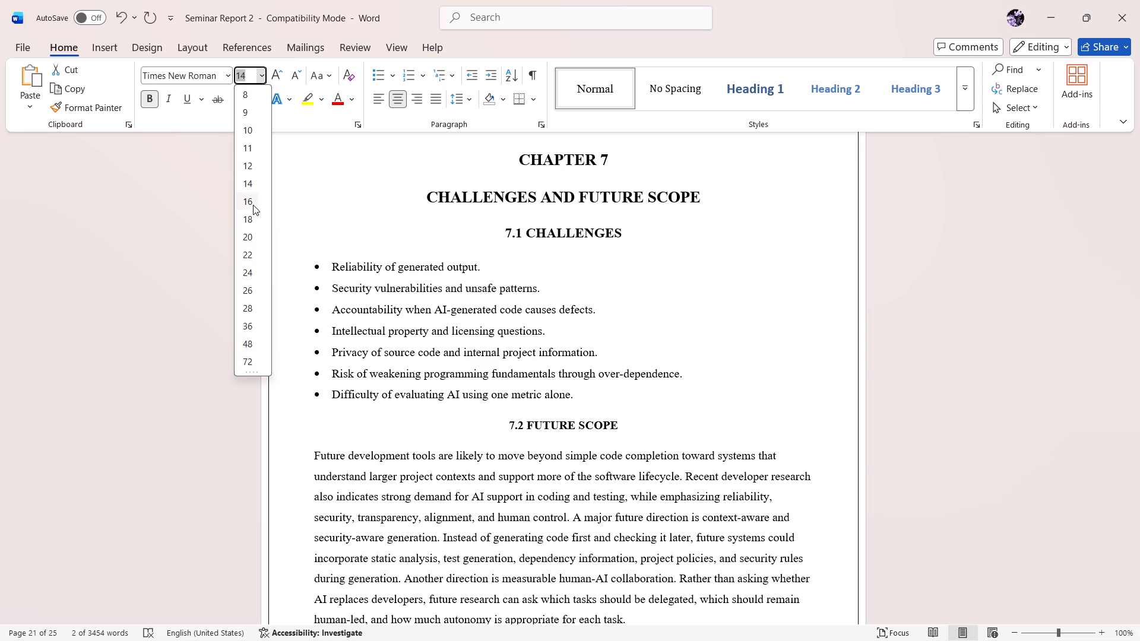
{"action": "left_click", "coordinate": [253, 205]}
Set the font size of the 7.2 Future Scope heading to 14.
{"action": "scroll", "coordinate": [330, 183], "scroll_direction": "up", "scroll_amount": 7}
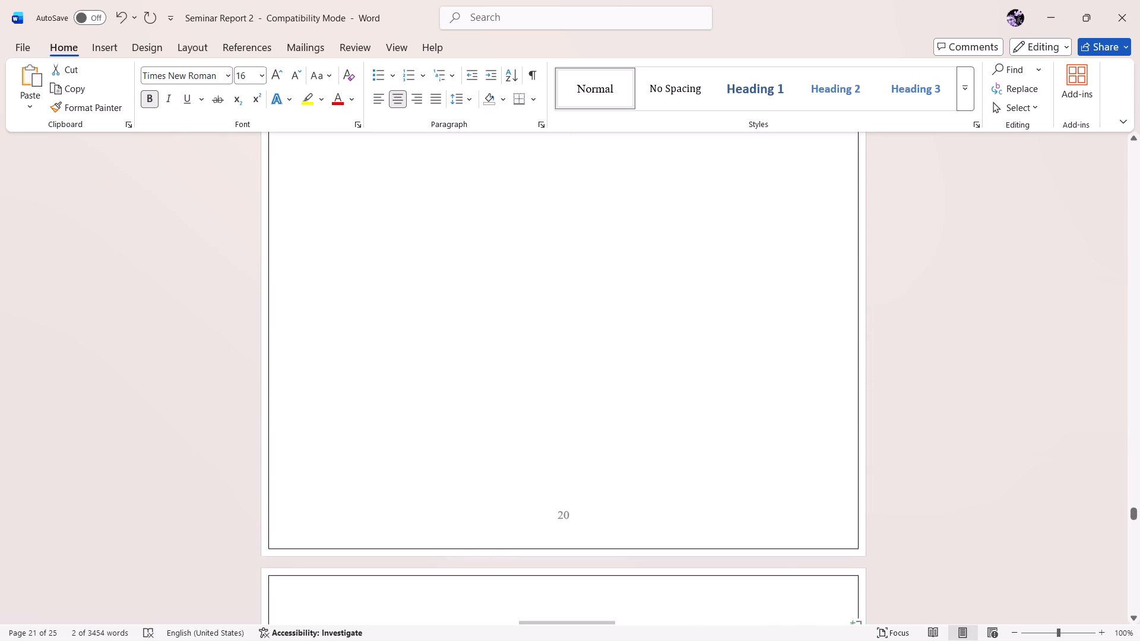
{"action": "scroll", "coordinate": [330, 183], "scroll_direction": "up", "scroll_amount": 6}
{"action": "scroll", "coordinate": [330, 183], "scroll_direction": "down", "scroll_amount": 4}
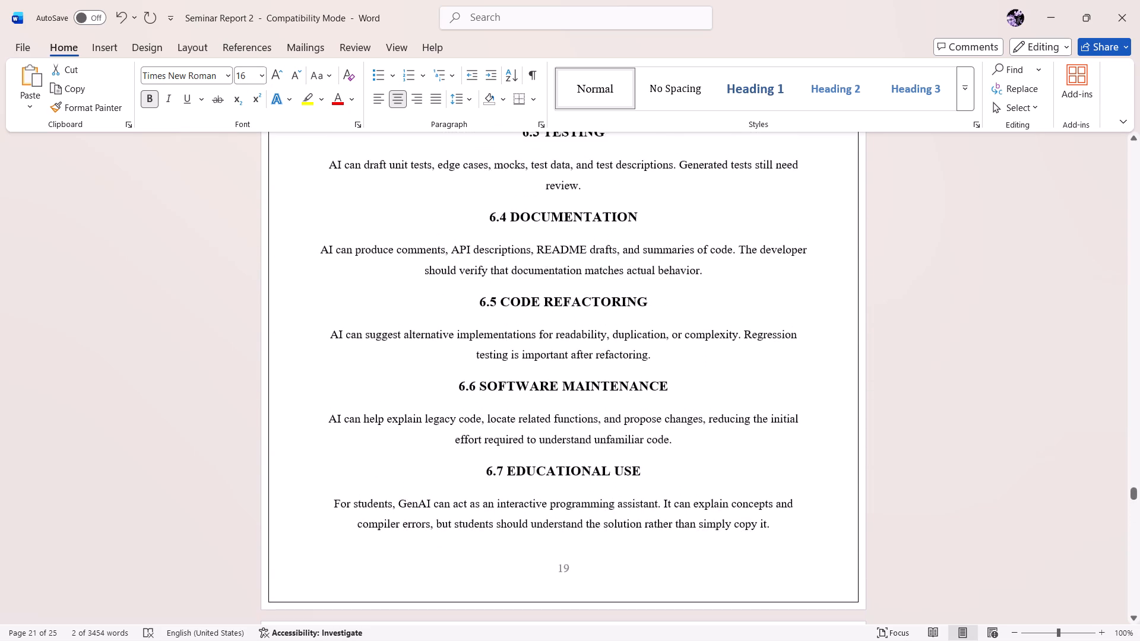
{"action": "scroll", "coordinate": [330, 183], "scroll_direction": "down", "scroll_amount": 7}
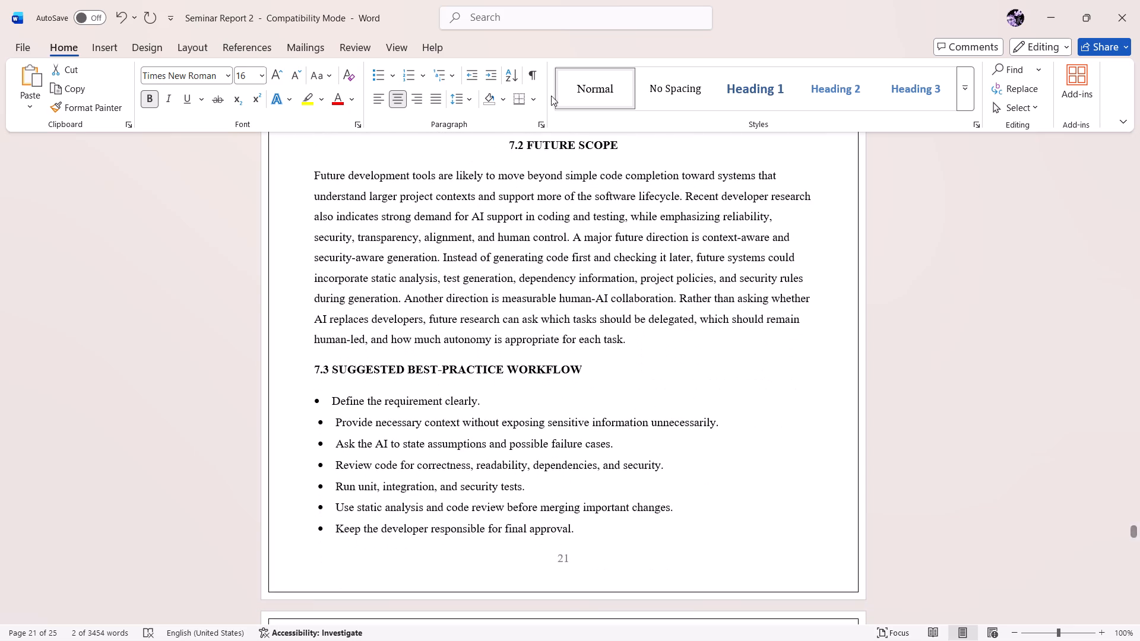
{"action": "left_click_drag", "start_coordinate": [506, 144], "coordinate": [613, 148]}
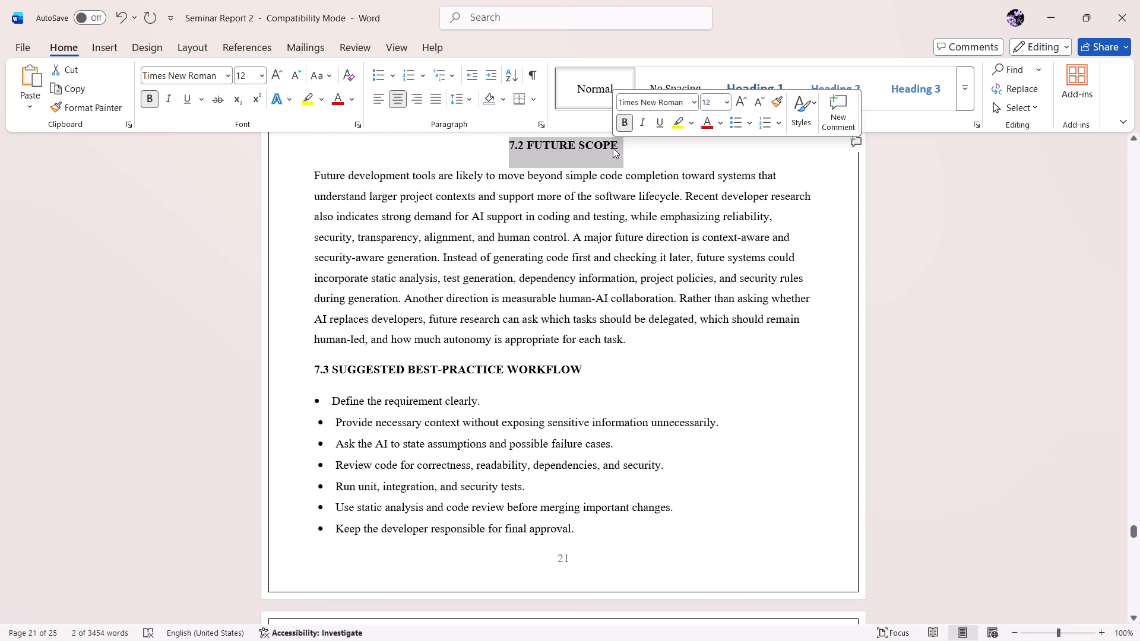
{"action": "left_click", "coordinate": [259, 79]}
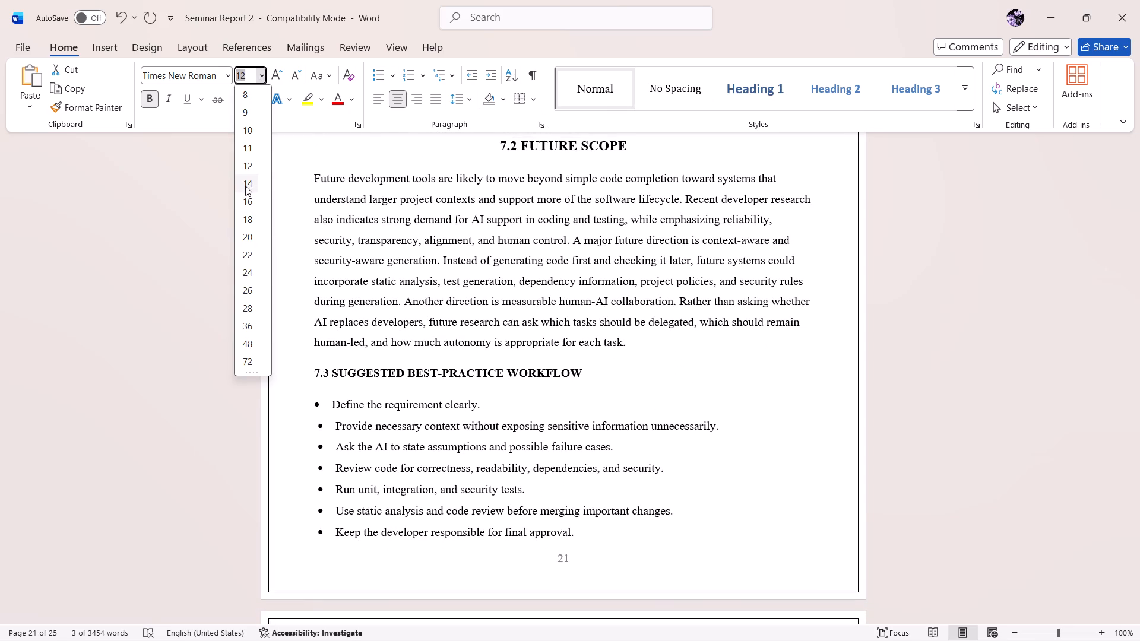
{"action": "left_click", "coordinate": [245, 186]}
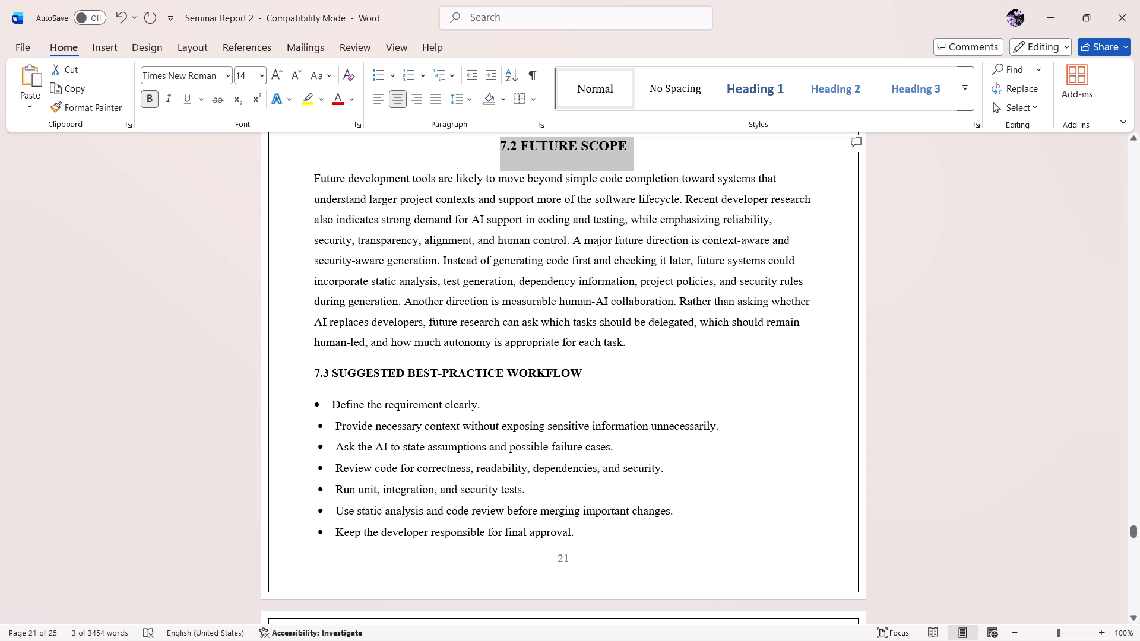
Set the font size of the 7.3 Suggested Best-Practice Workflow heading to 14.
{"action": "left_click_drag", "start_coordinate": [311, 373], "coordinate": [610, 396]}
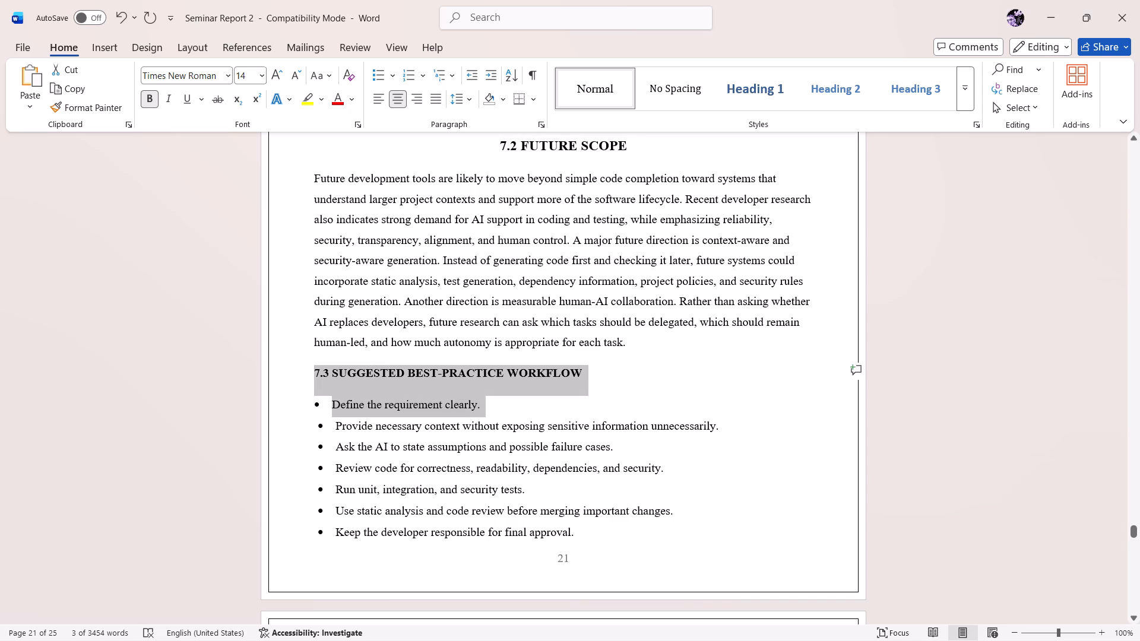
{"action": "left_click_drag", "start_coordinate": [610, 396], "coordinate": [599, 376]}
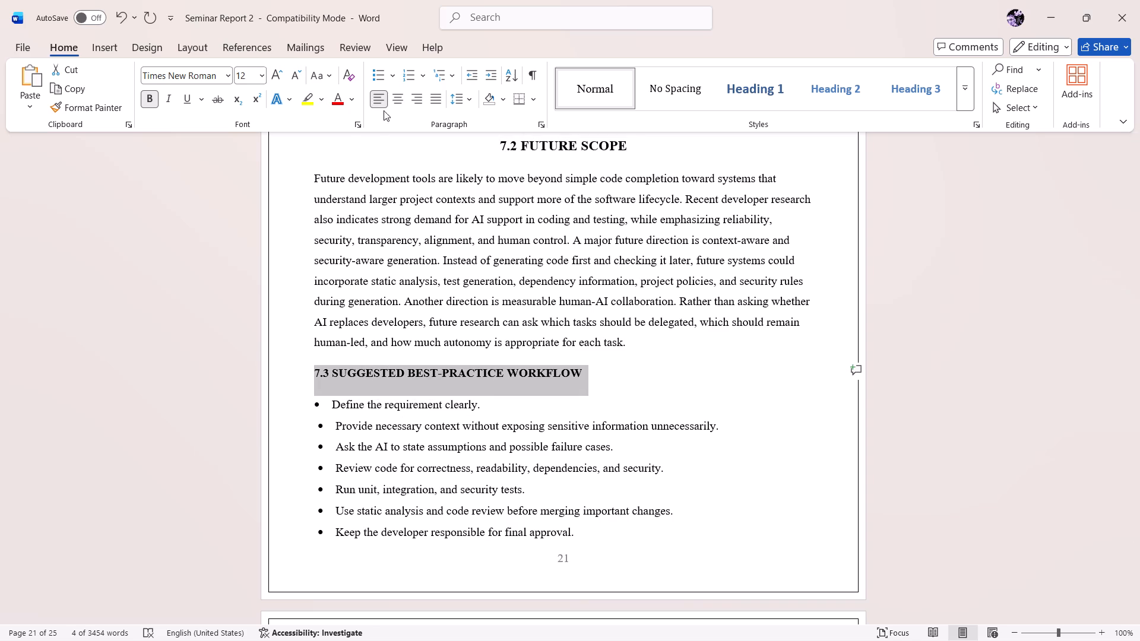
{"action": "left_click", "coordinate": [264, 73]}
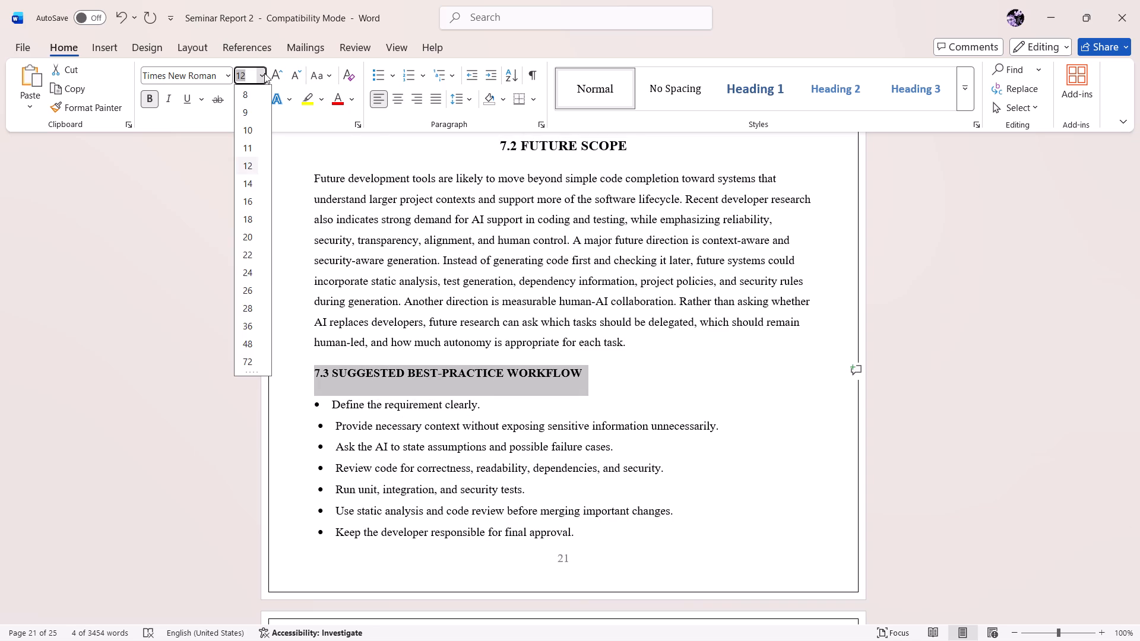
{"action": "left_click", "coordinate": [252, 180]}
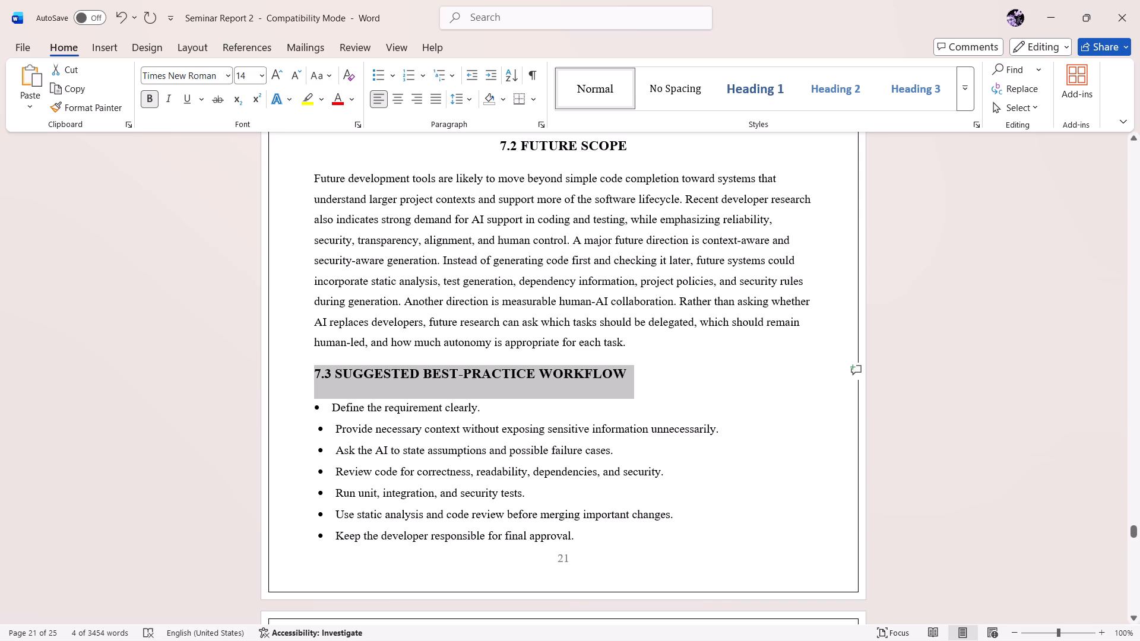
{"action": "left_click", "coordinate": [702, 416]}
Set the font size of the Conclusions chapter title to 16.
{"action": "scroll", "coordinate": [702, 416], "scroll_direction": "down", "scroll_amount": 8}
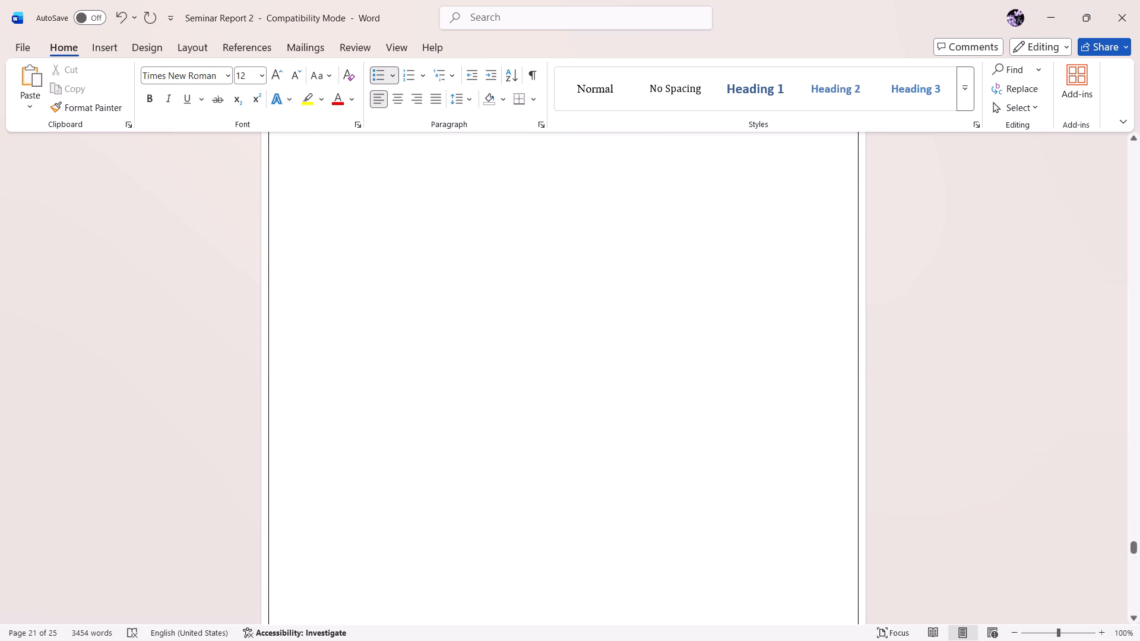
{"action": "scroll", "coordinate": [702, 416], "scroll_direction": "down", "scroll_amount": 5}
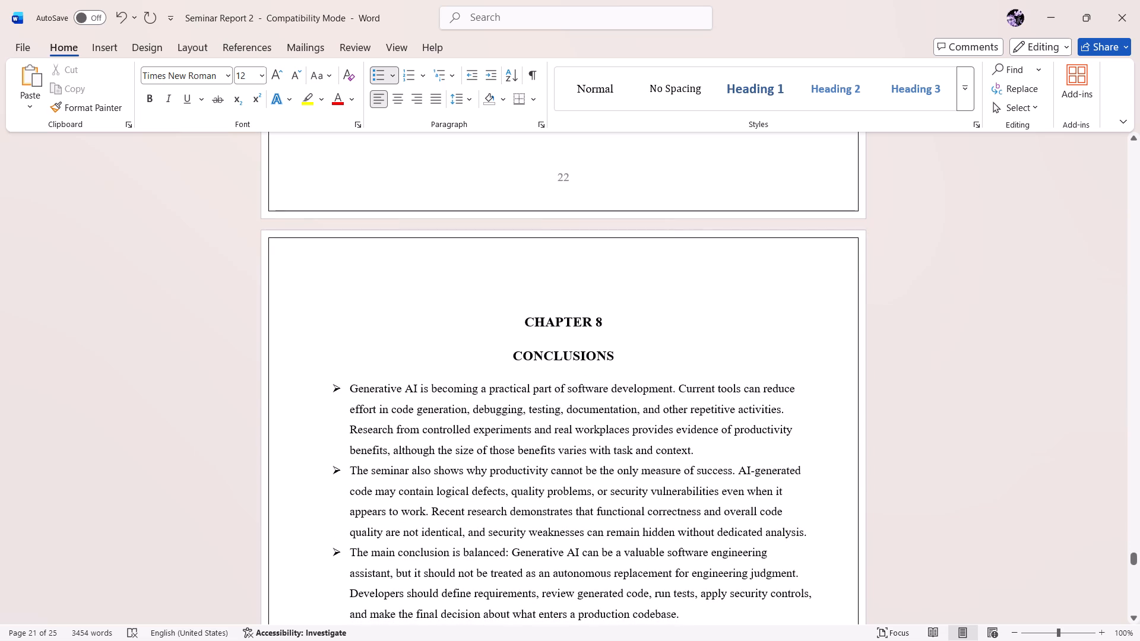
{"action": "left_click_drag", "start_coordinate": [512, 352], "coordinate": [631, 349]}
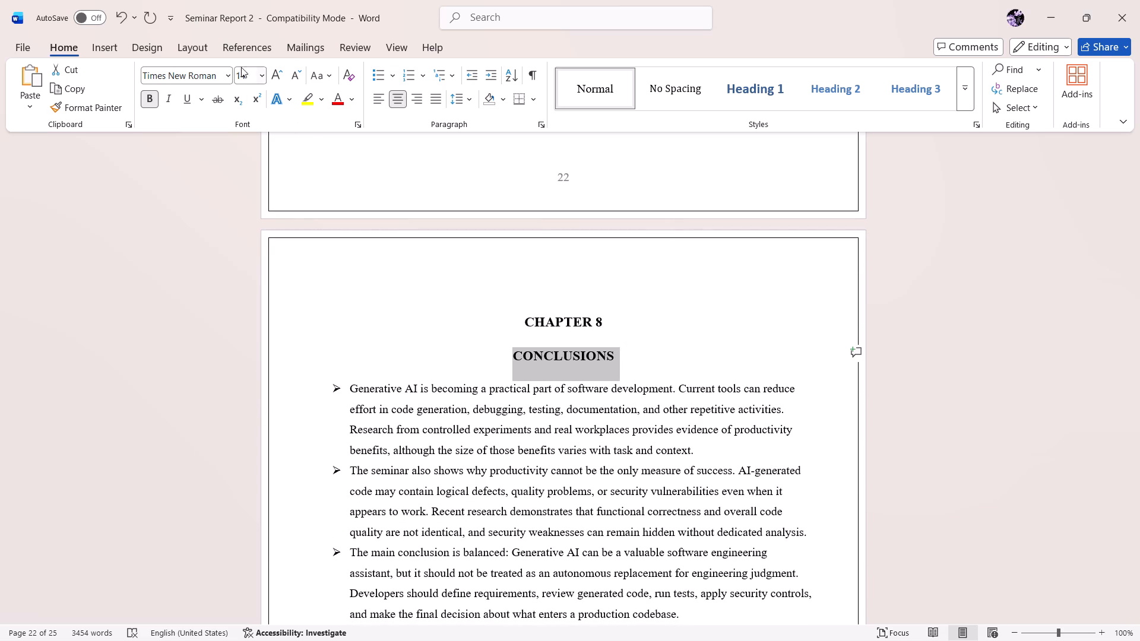
{"action": "left_click", "coordinate": [259, 74]}
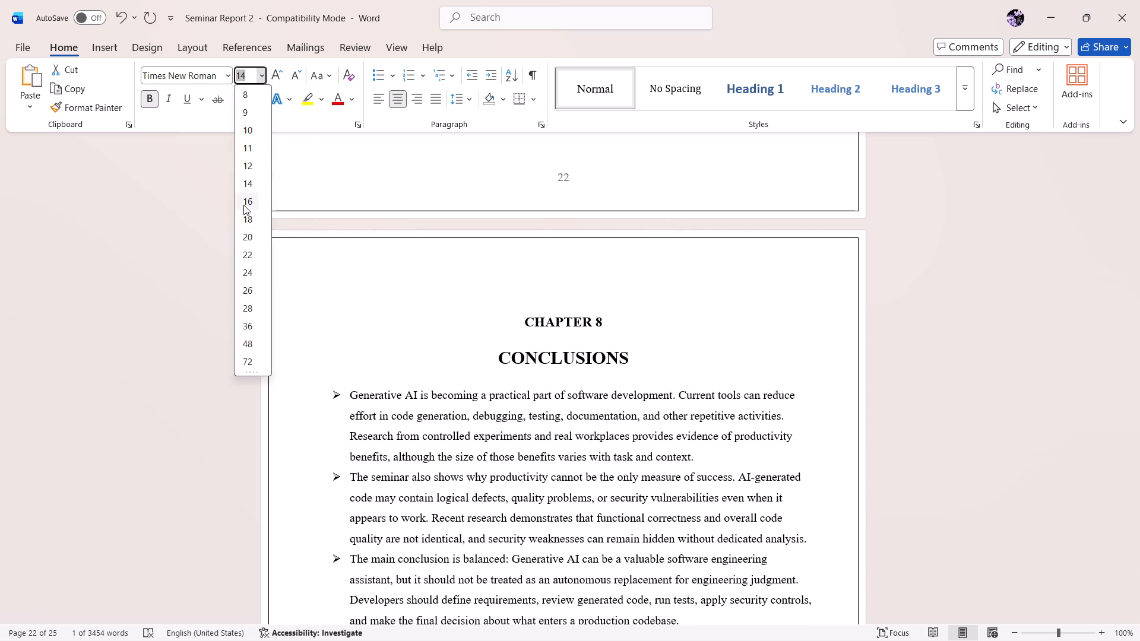
{"action": "left_click", "coordinate": [243, 205]}
Set the font size of the Chapter 8 line above the Conclusions title to 16.
{"action": "left_click_drag", "start_coordinate": [522, 320], "coordinate": [579, 318]}
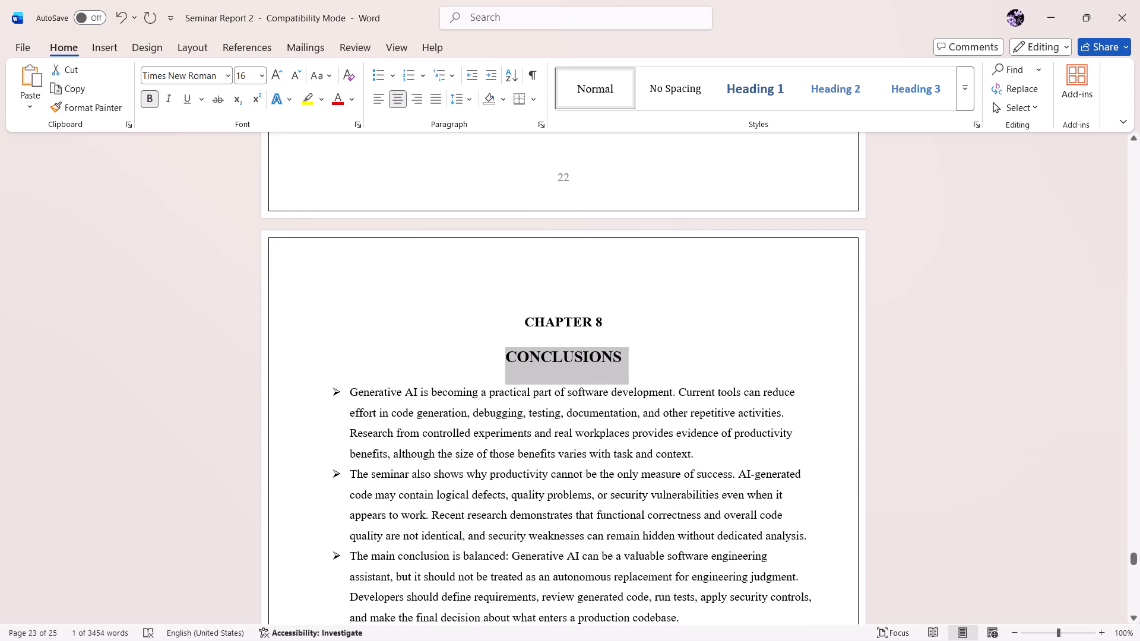
{"action": "left_click_drag", "start_coordinate": [579, 318], "coordinate": [601, 318]}
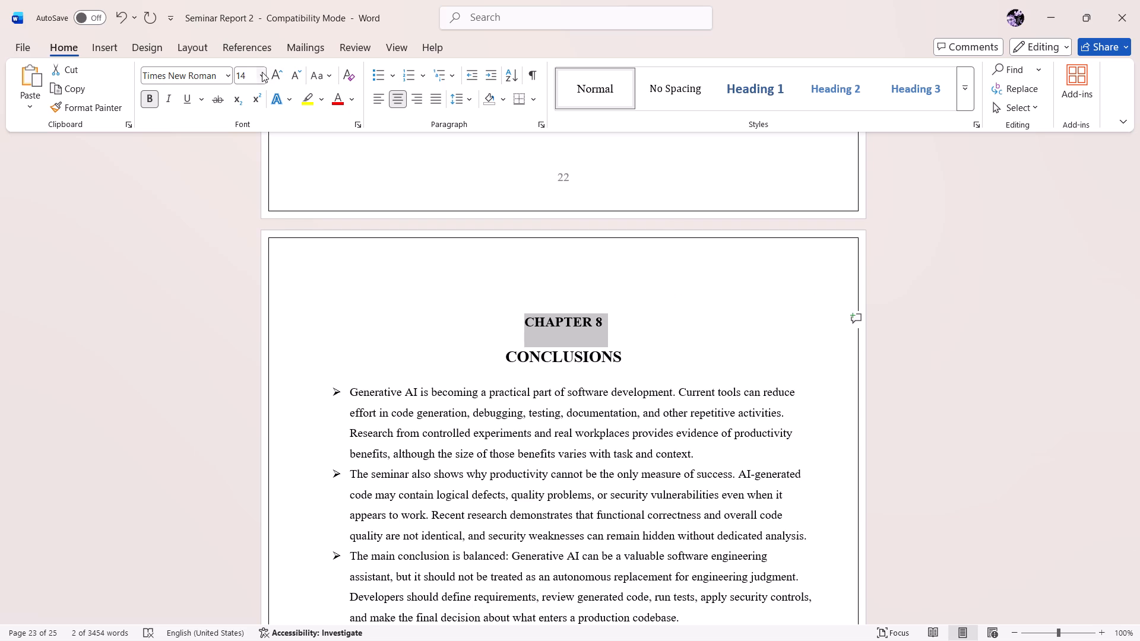
{"action": "left_click", "coordinate": [262, 72]}
{"action": "left_click", "coordinate": [243, 202]}
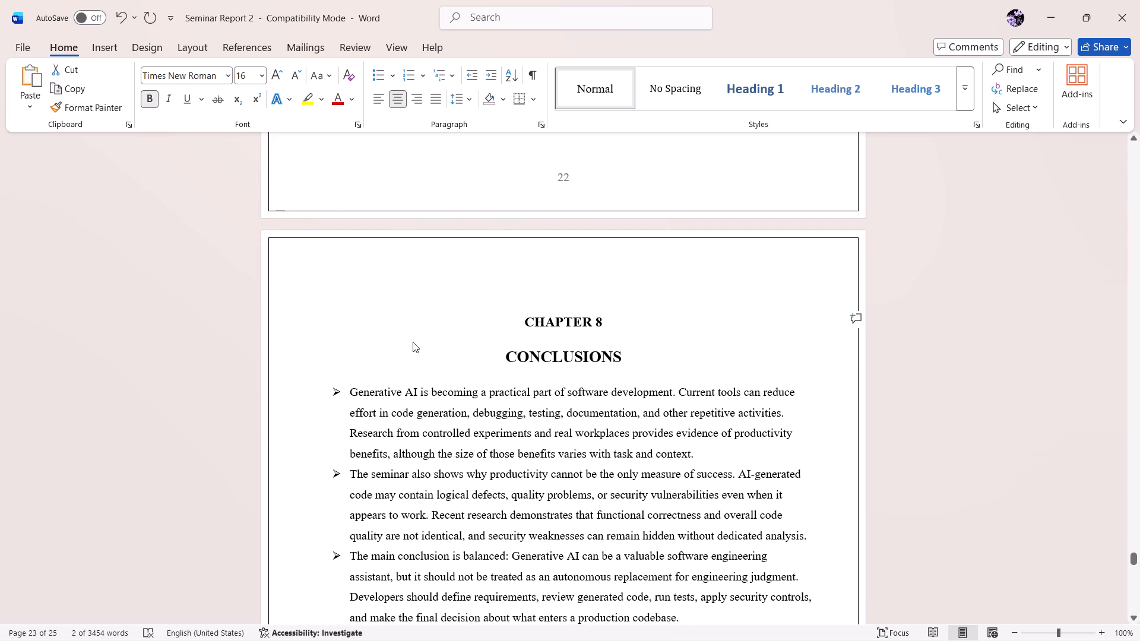
Set the font size of the References chapter title to 16.
{"action": "scroll", "coordinate": [413, 342], "scroll_direction": "down", "scroll_amount": 7}
{"action": "scroll", "coordinate": [413, 342], "scroll_direction": "right", "scroll_amount": 1}
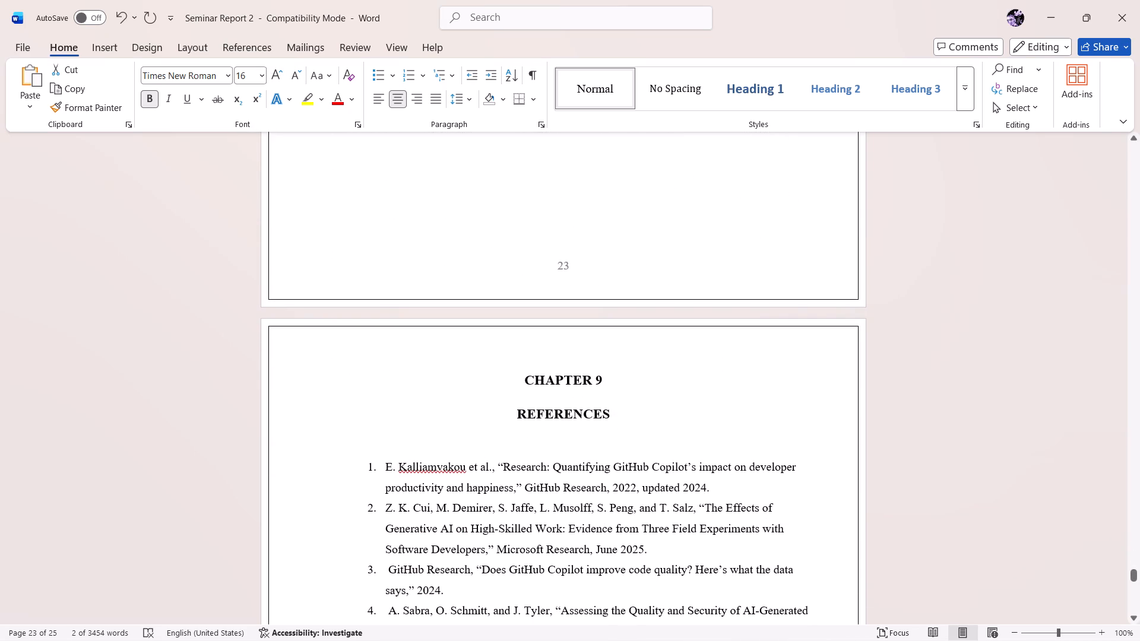
{"action": "left_click_drag", "start_coordinate": [514, 415], "coordinate": [612, 420]}
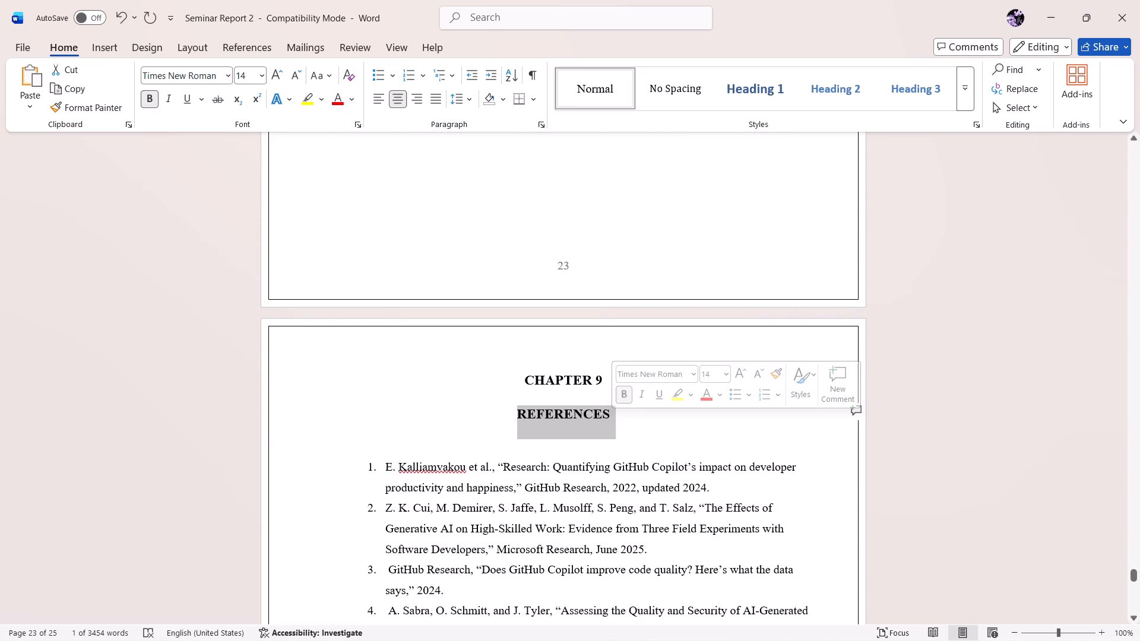
{"action": "left_click", "coordinate": [262, 77]}
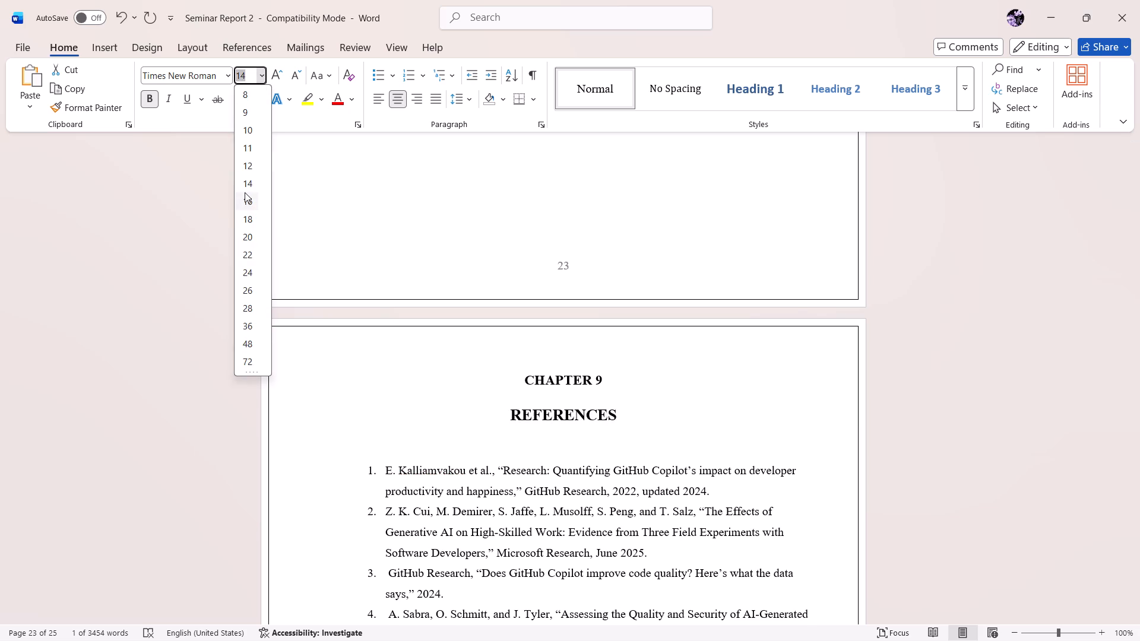
{"action": "left_click", "coordinate": [245, 192]}
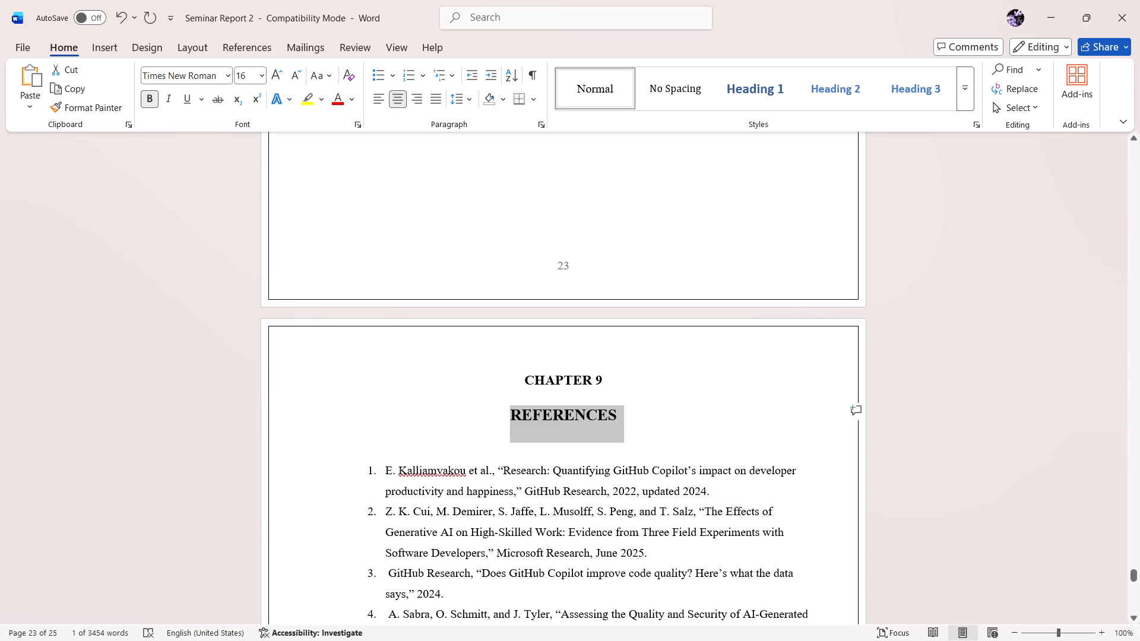
Set the font size of the Chapter 9 line above the References title to 16.
{"action": "left_click_drag", "start_coordinate": [518, 372], "coordinate": [622, 374]}
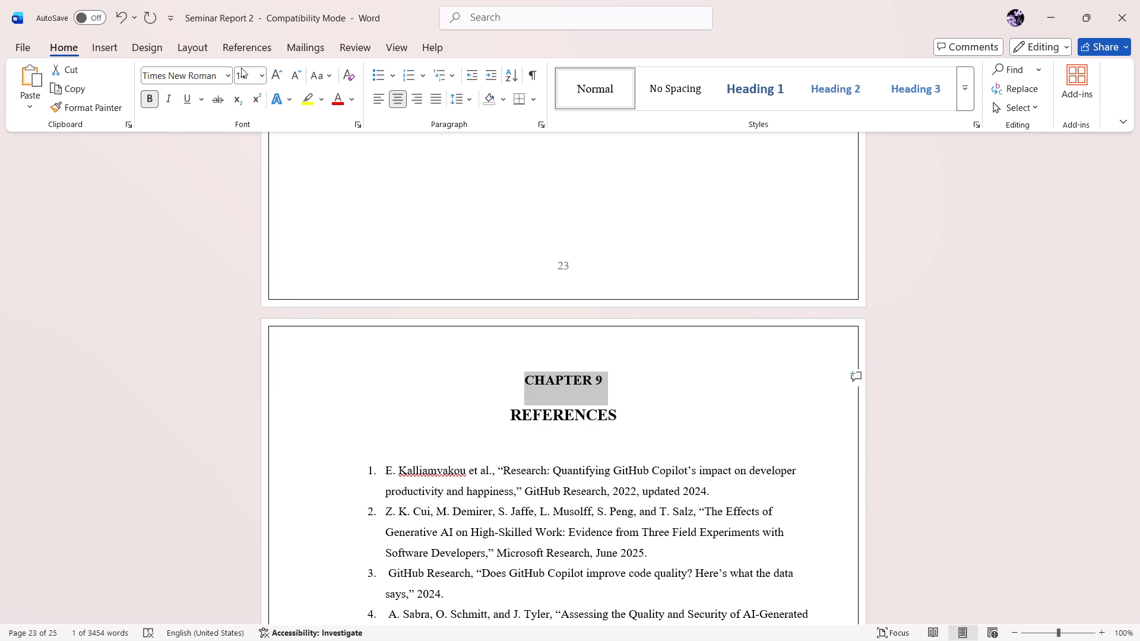
{"action": "left_click", "coordinate": [264, 73]}
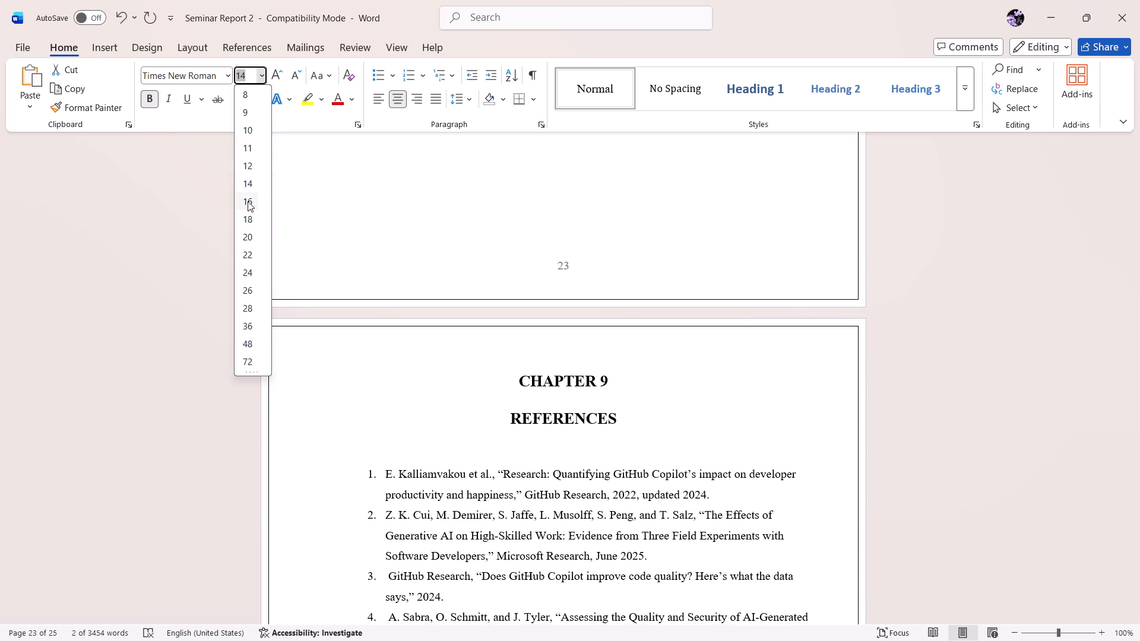
{"action": "left_click", "coordinate": [248, 201]}
{"action": "scroll", "coordinate": [418, 270], "scroll_direction": "down", "scroll_amount": 3}
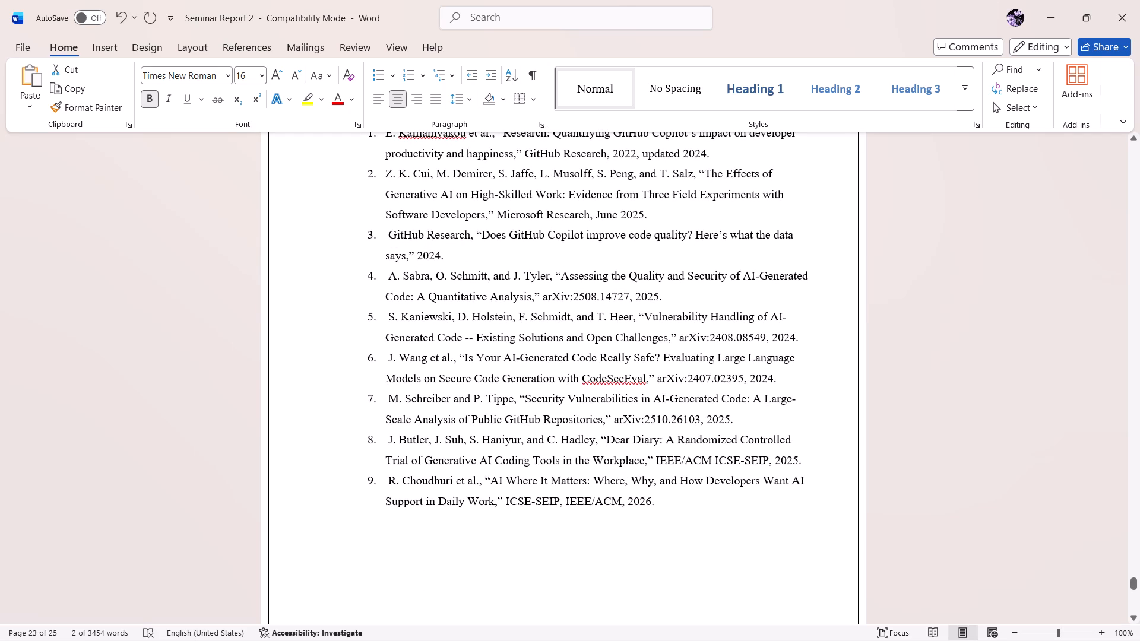
Ignore all spelling flags for the author surname in reference 1 and for CodeSecEval in reference 6.
{"action": "right_click", "coordinate": [436, 139]}
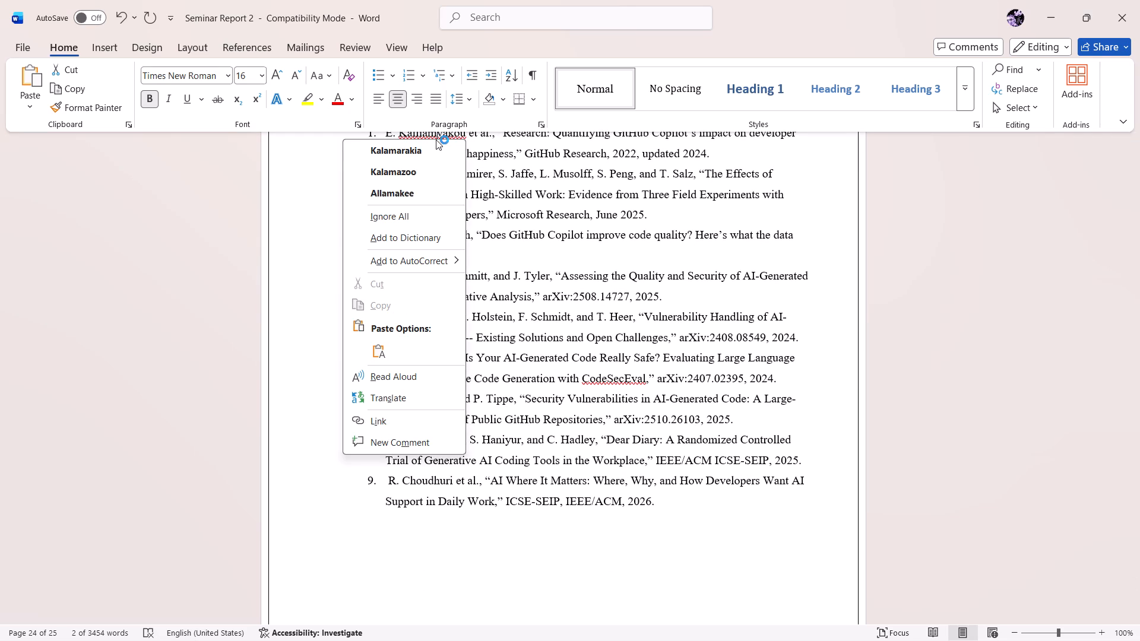
{"action": "left_click", "coordinate": [400, 208]}
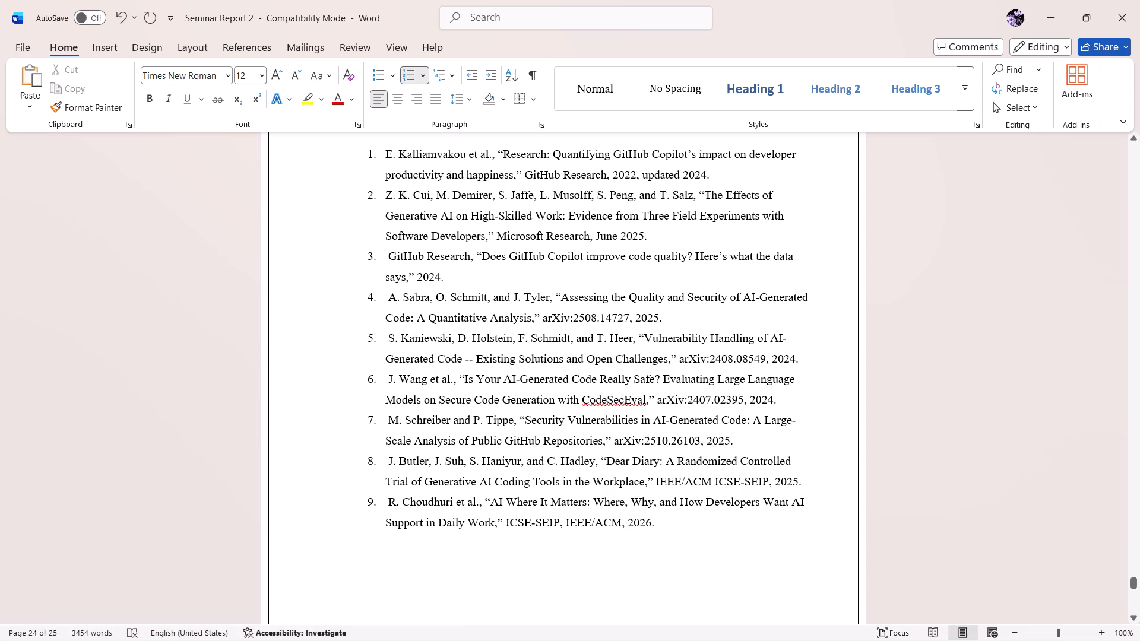
{"action": "right_click", "coordinate": [608, 408]}
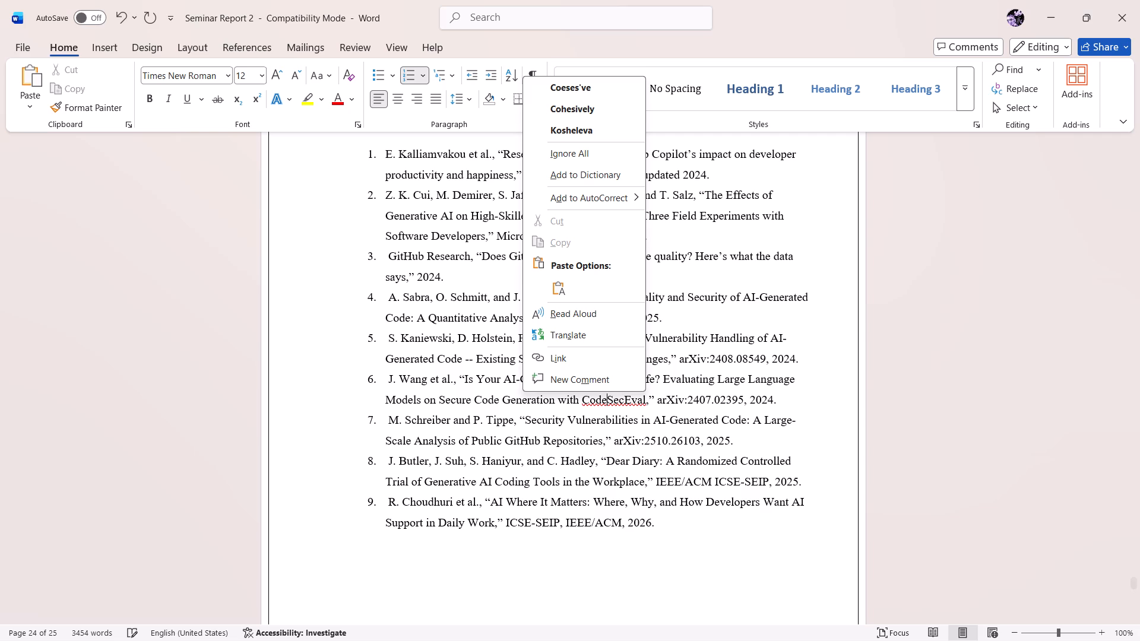
{"action": "left_click", "coordinate": [597, 150]}
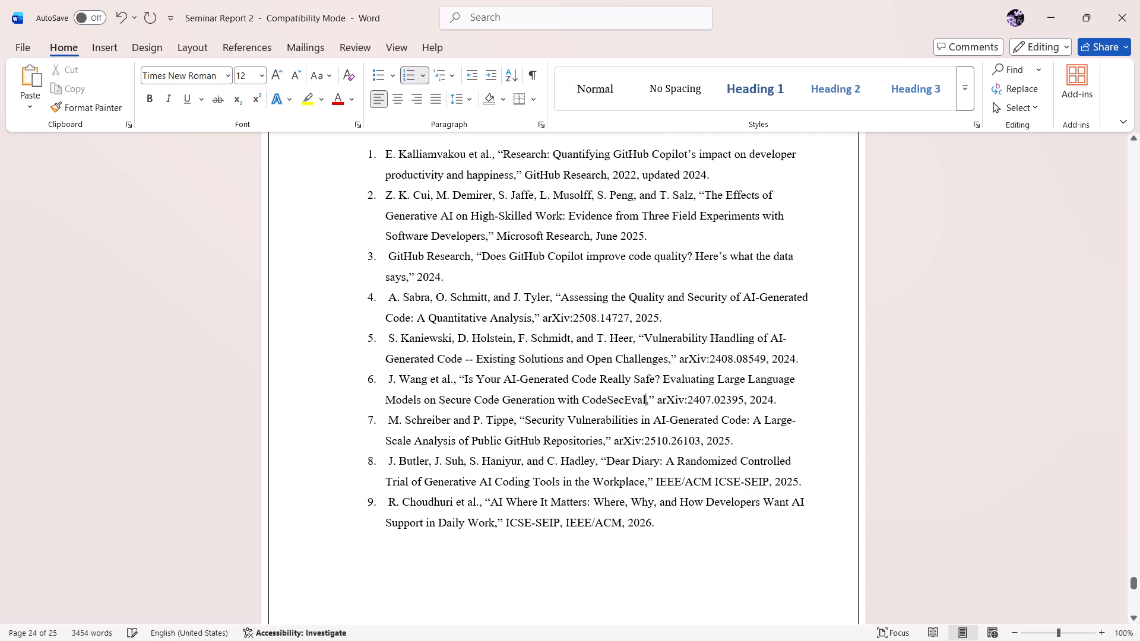
Review the Chapter 9 references page and the Appendix A: Review Paper page for remaining formatting issues.
{"action": "scroll", "coordinate": [475, 348], "scroll_direction": "up", "scroll_amount": 1}
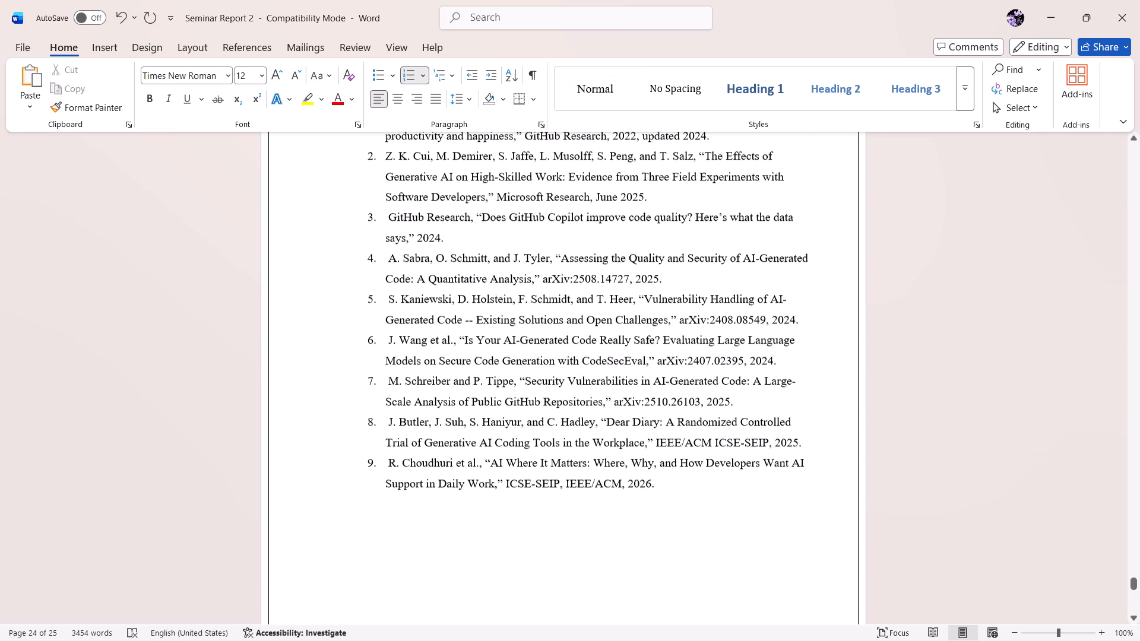
{"action": "scroll", "coordinate": [475, 348], "scroll_direction": "up", "scroll_amount": 1}
{"action": "scroll", "coordinate": [475, 348], "scroll_direction": "down", "scroll_amount": 3}
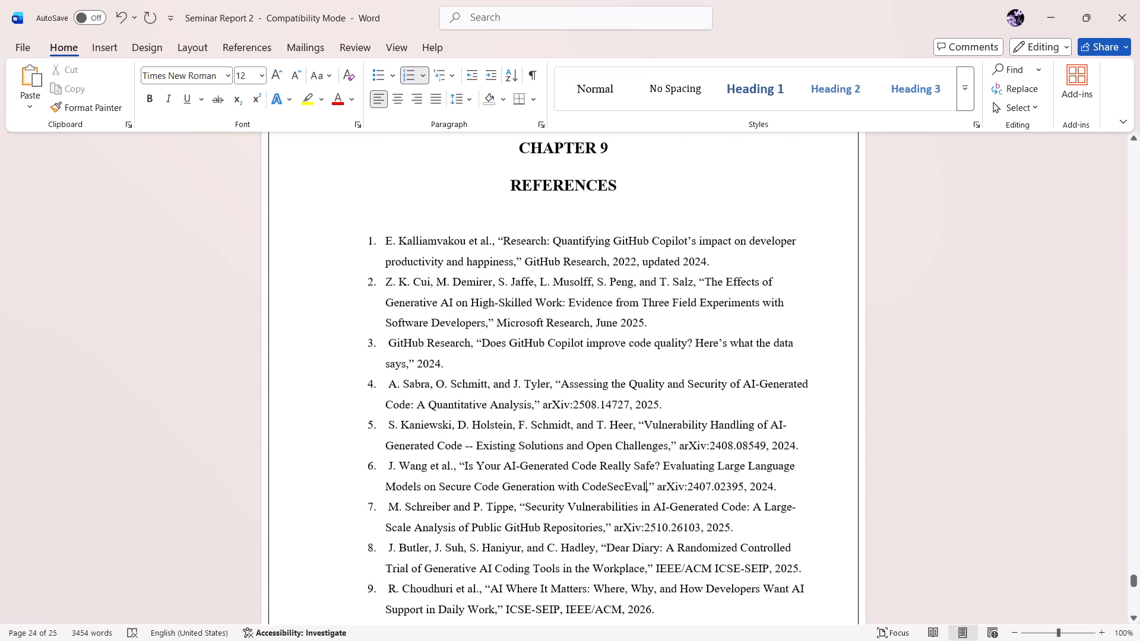
{"action": "scroll", "coordinate": [475, 348], "scroll_direction": "down", "scroll_amount": 4}
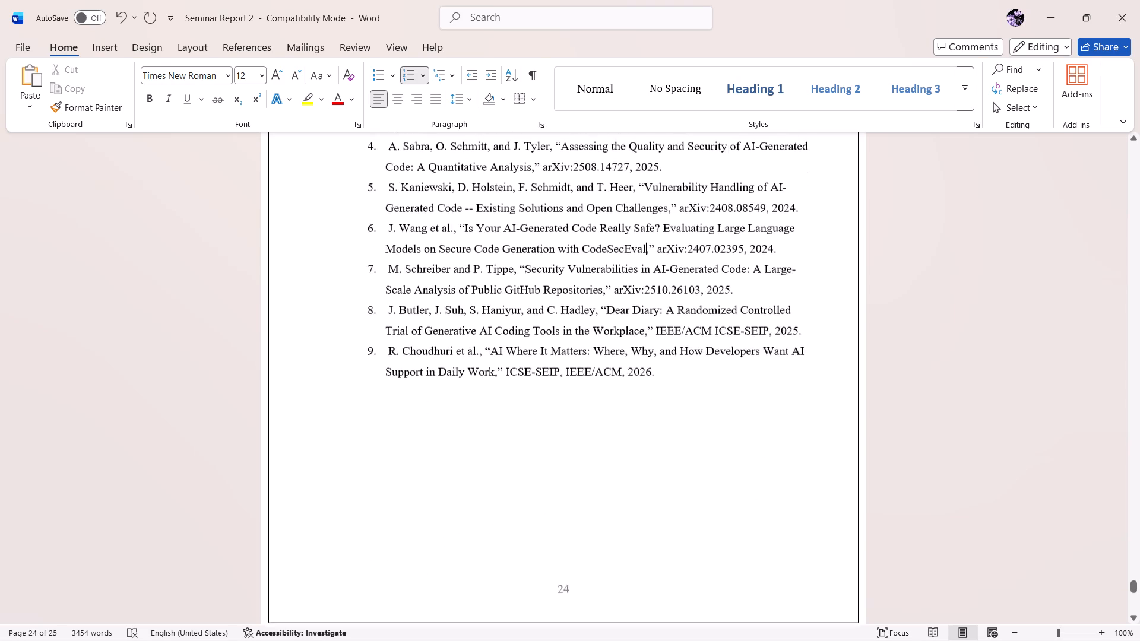
{"action": "scroll", "coordinate": [475, 348], "scroll_direction": "down", "scroll_amount": 3}
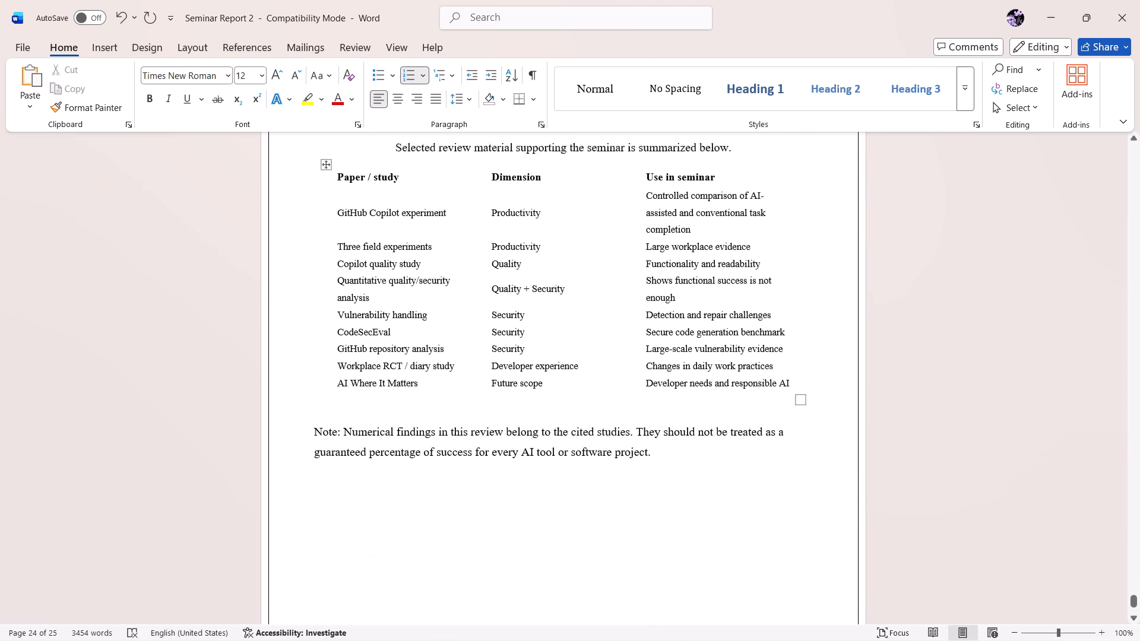
{"action": "scroll", "coordinate": [475, 348], "scroll_direction": "down", "scroll_amount": 1}
{"action": "scroll", "coordinate": [475, 348], "scroll_direction": "up", "scroll_amount": 3}
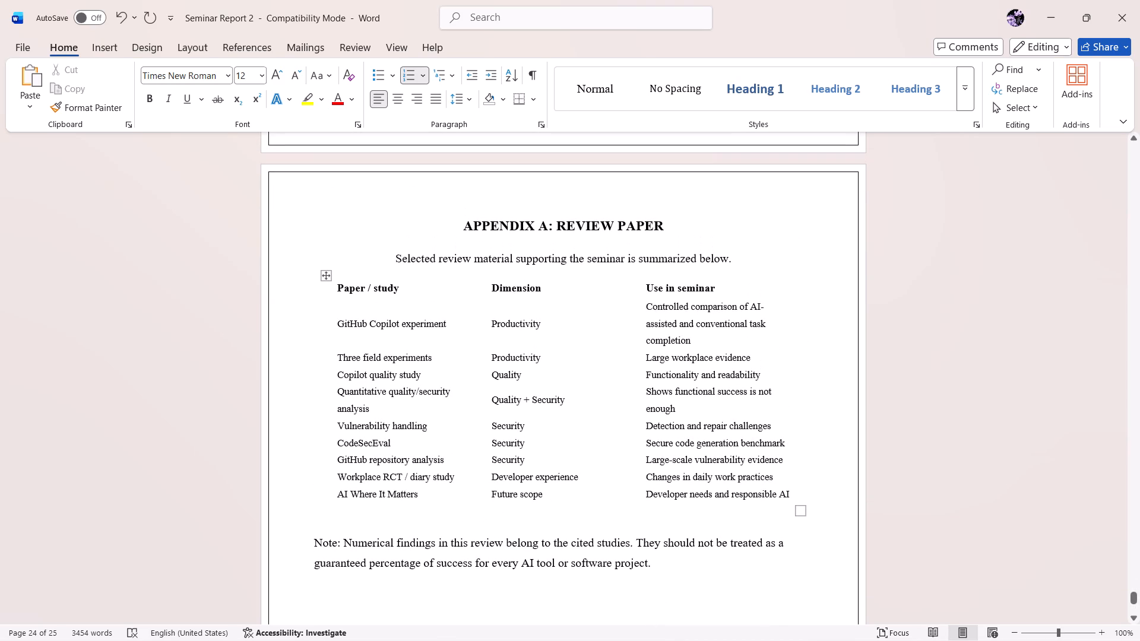